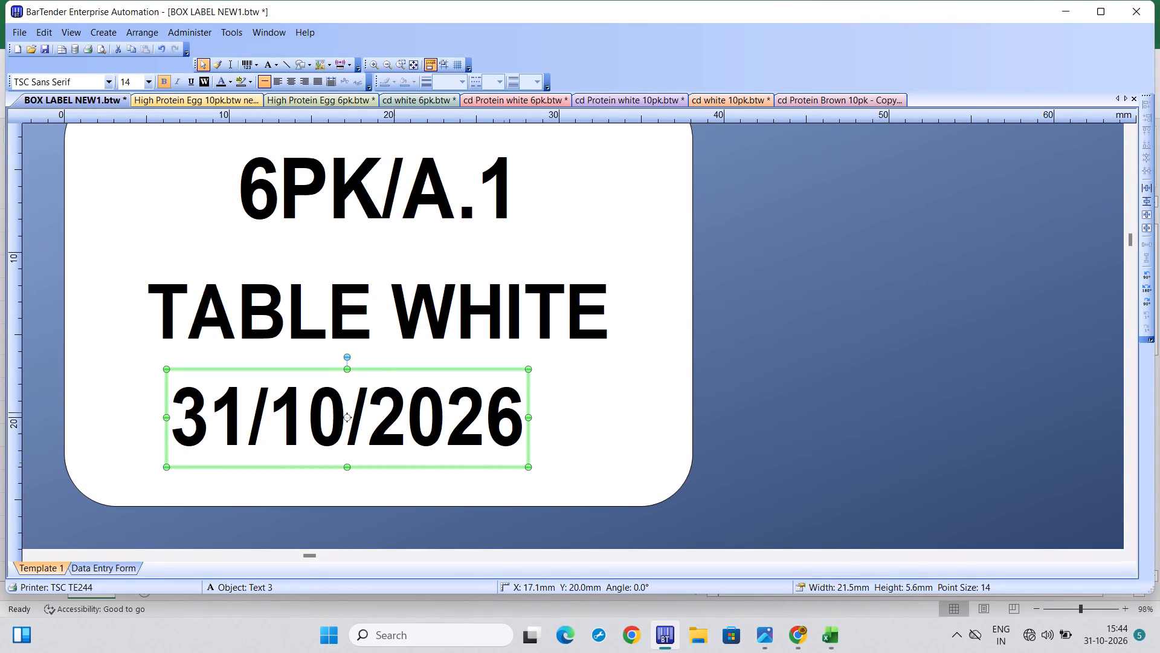
Change the date below TABLE WHITE on the 6PK/A.1 box label to 01/11/2026.
left_click(357, 398)
left_click(357, 398)
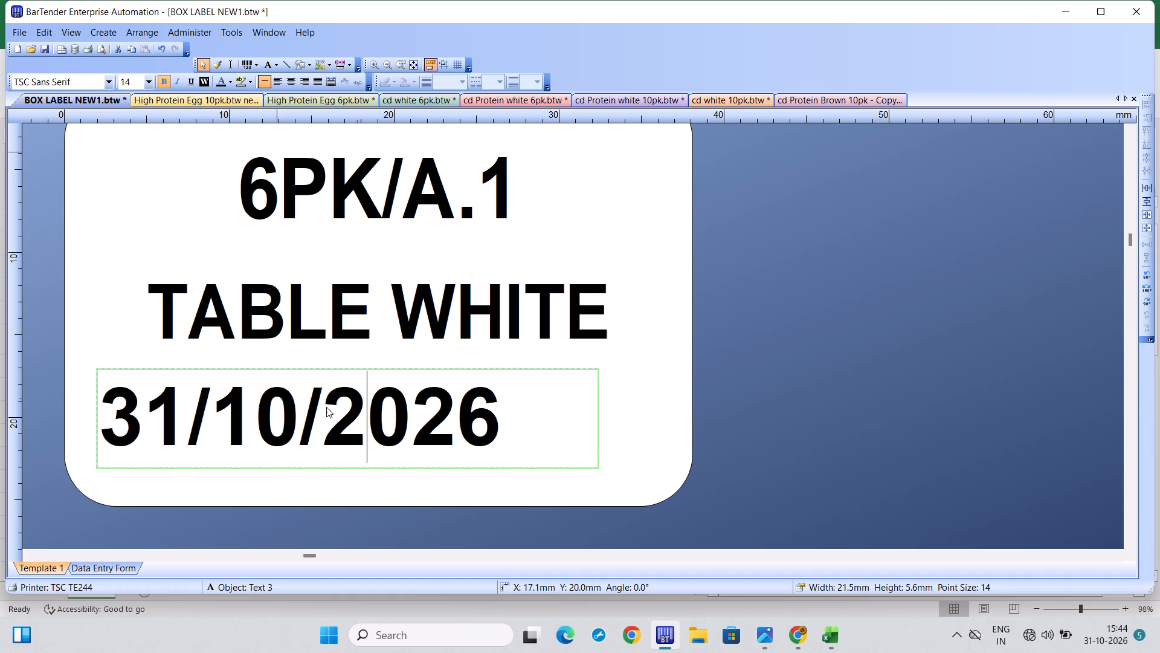
left_click(302, 404)
key("BackSpace")
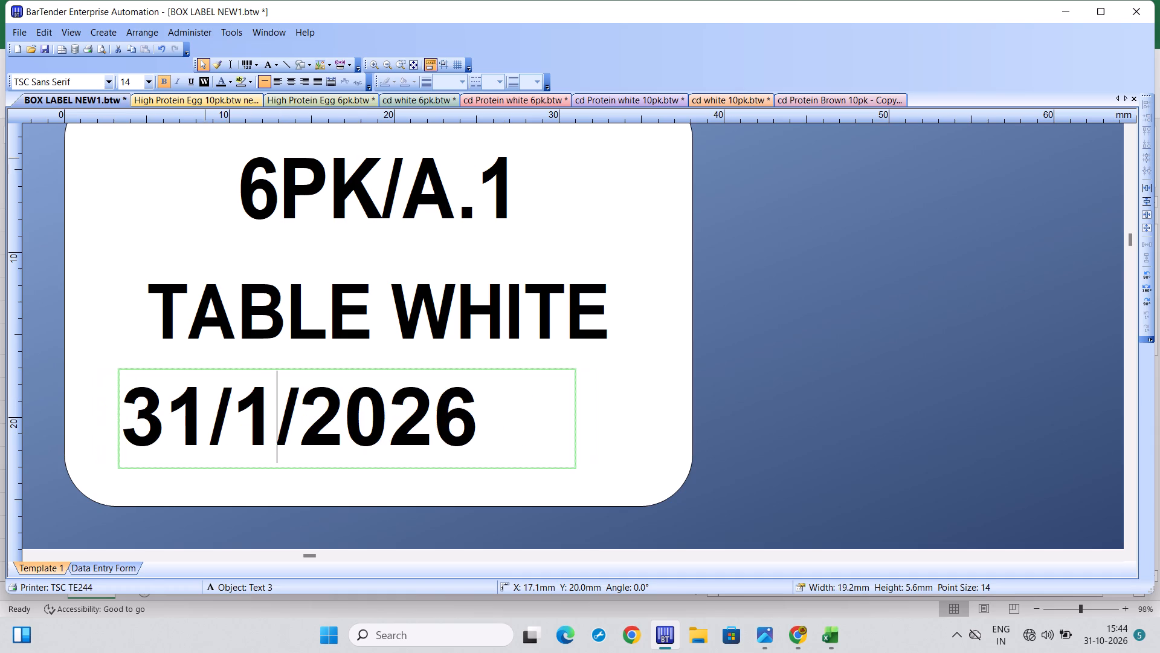
key("1")
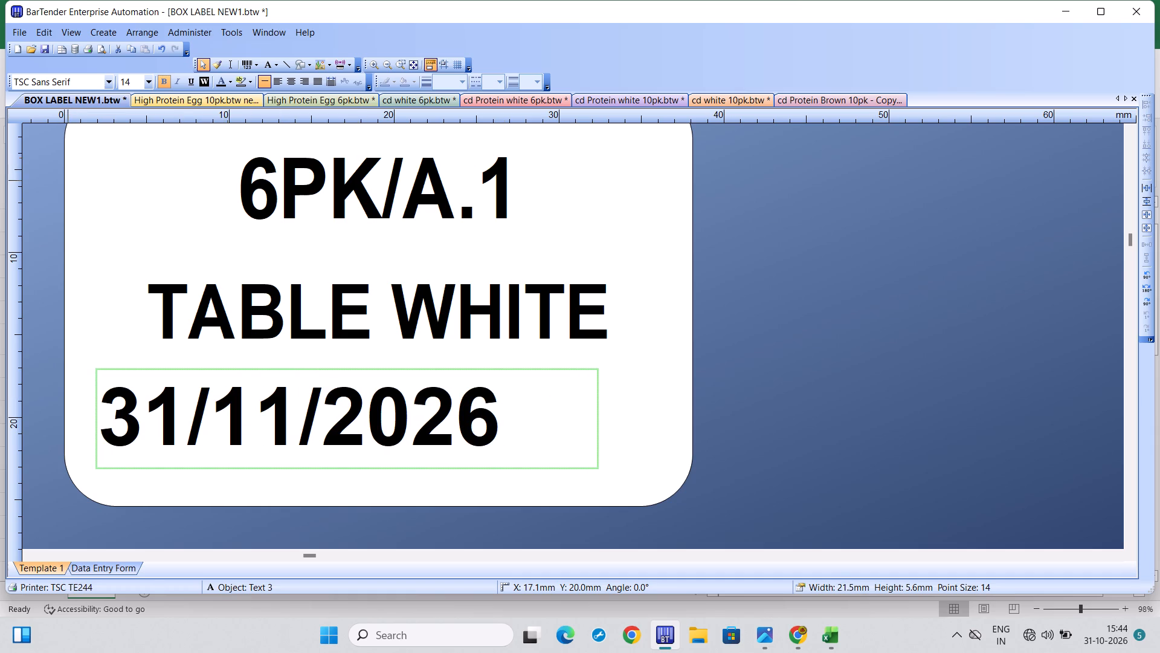
left_click(141, 419)
key("BackSpace")
key("0")
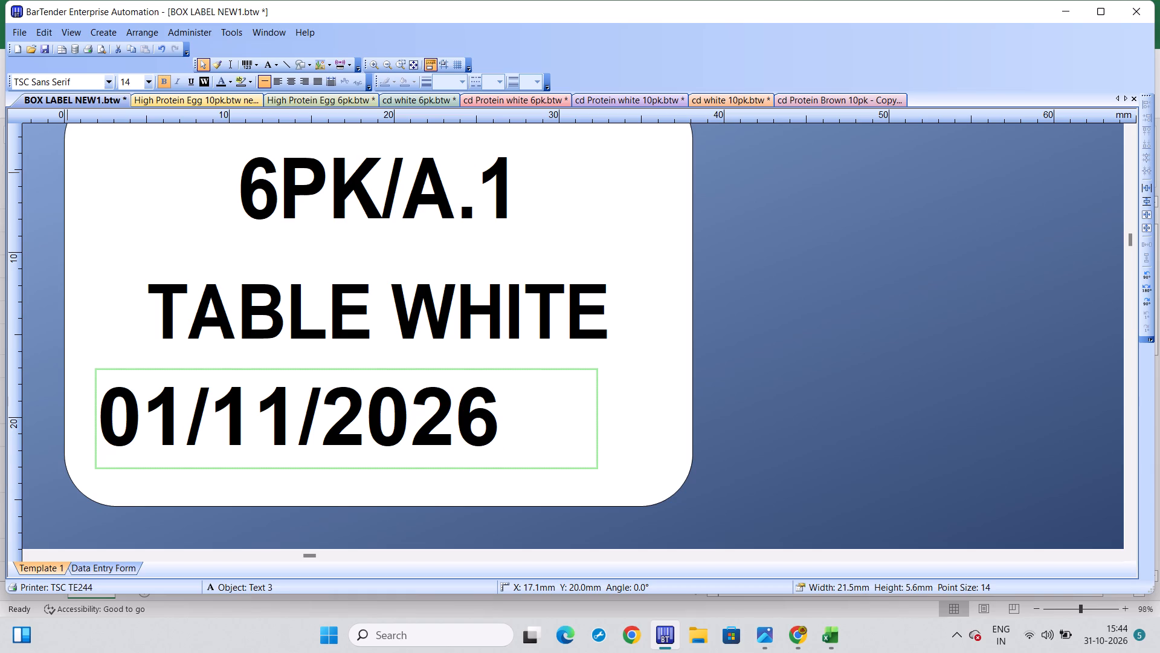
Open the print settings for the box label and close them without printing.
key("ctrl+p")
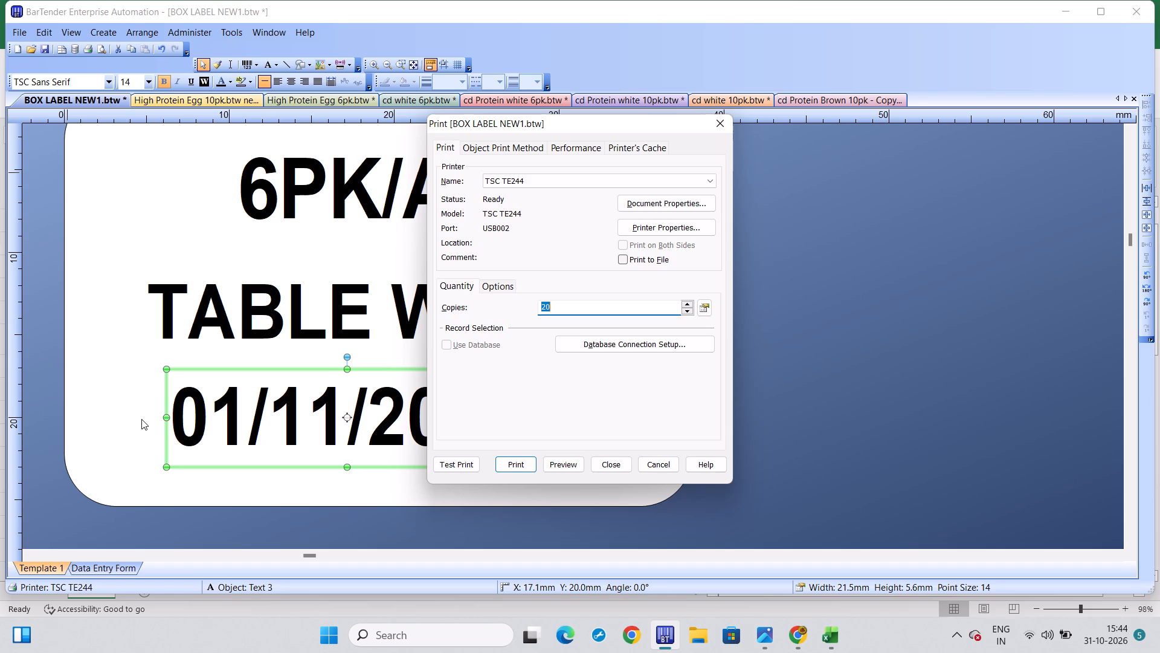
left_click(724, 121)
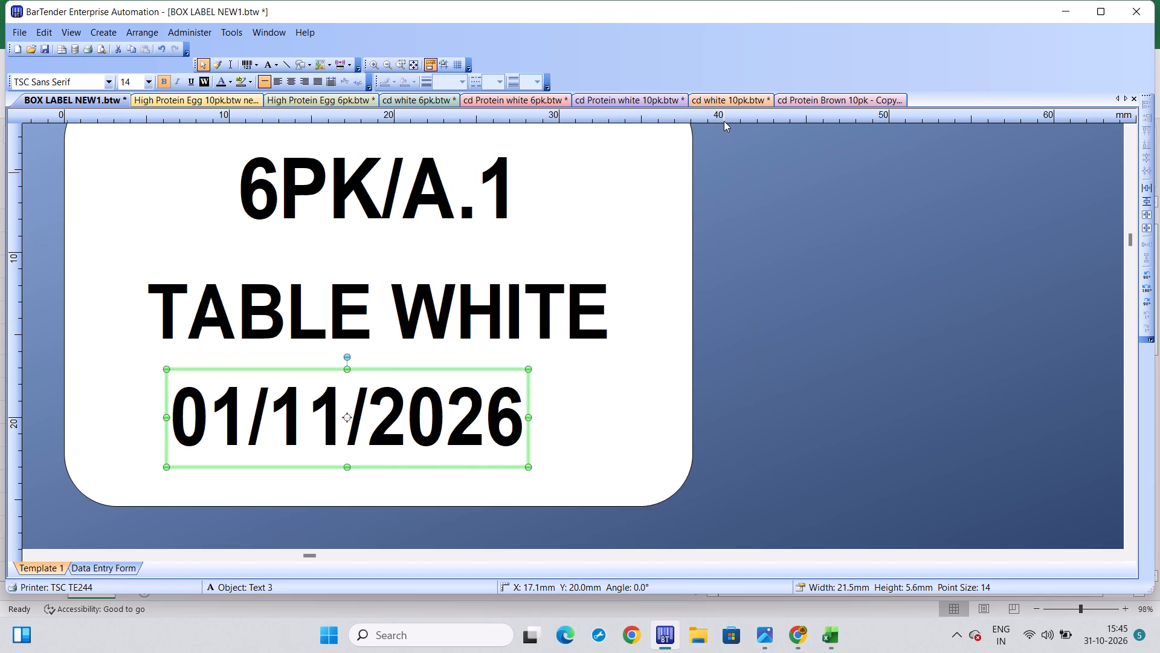
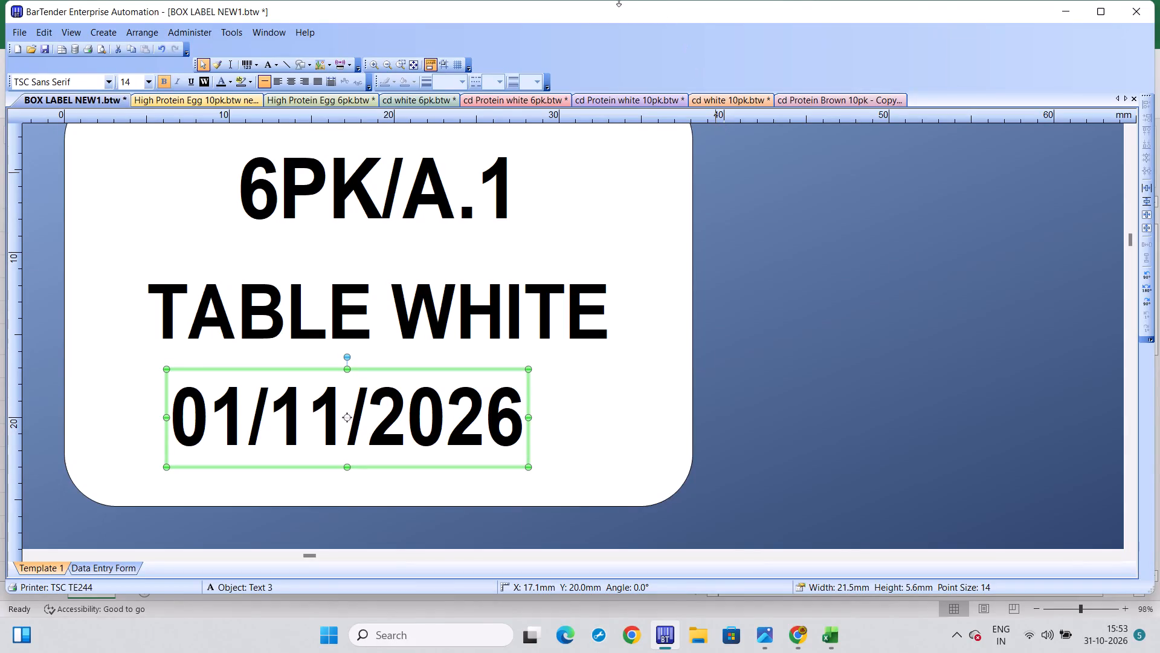
Change the pack code at the top of the box label to 30PK/A.1.
left_click(276, 206)
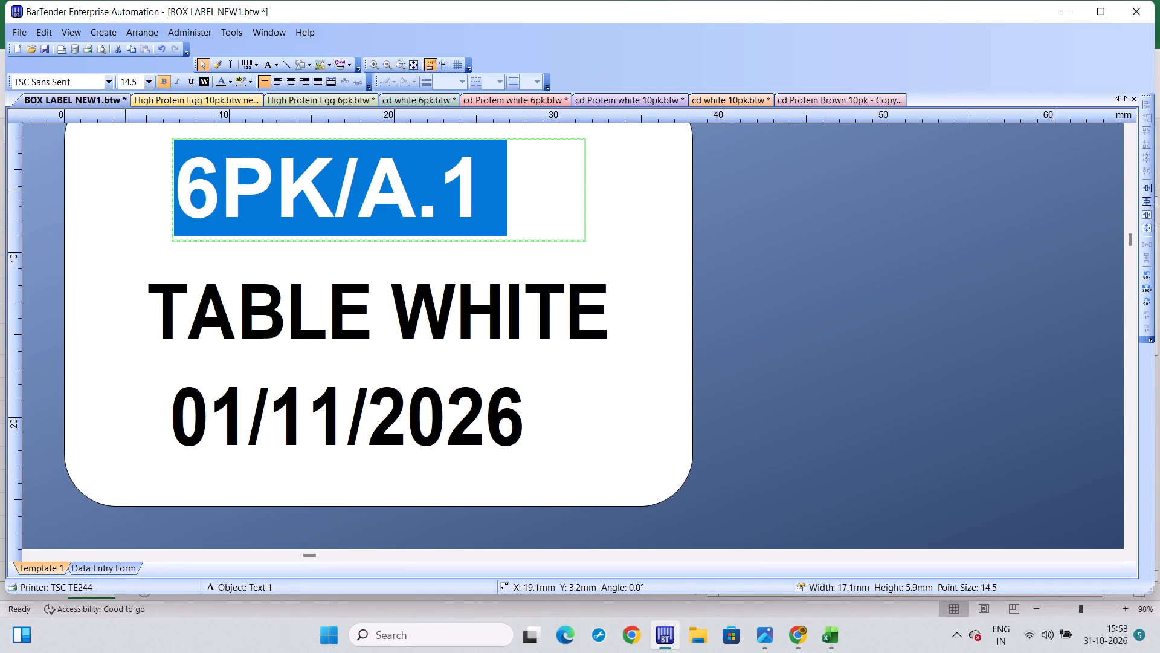
left_click(222, 198)
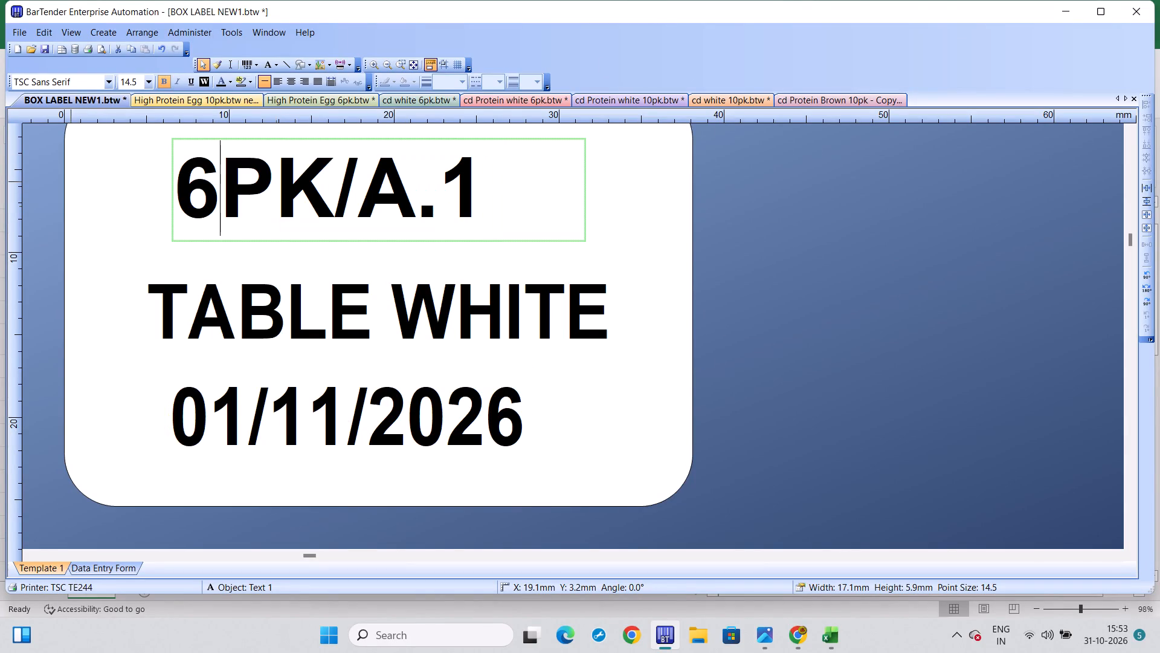
key("BackSpace")
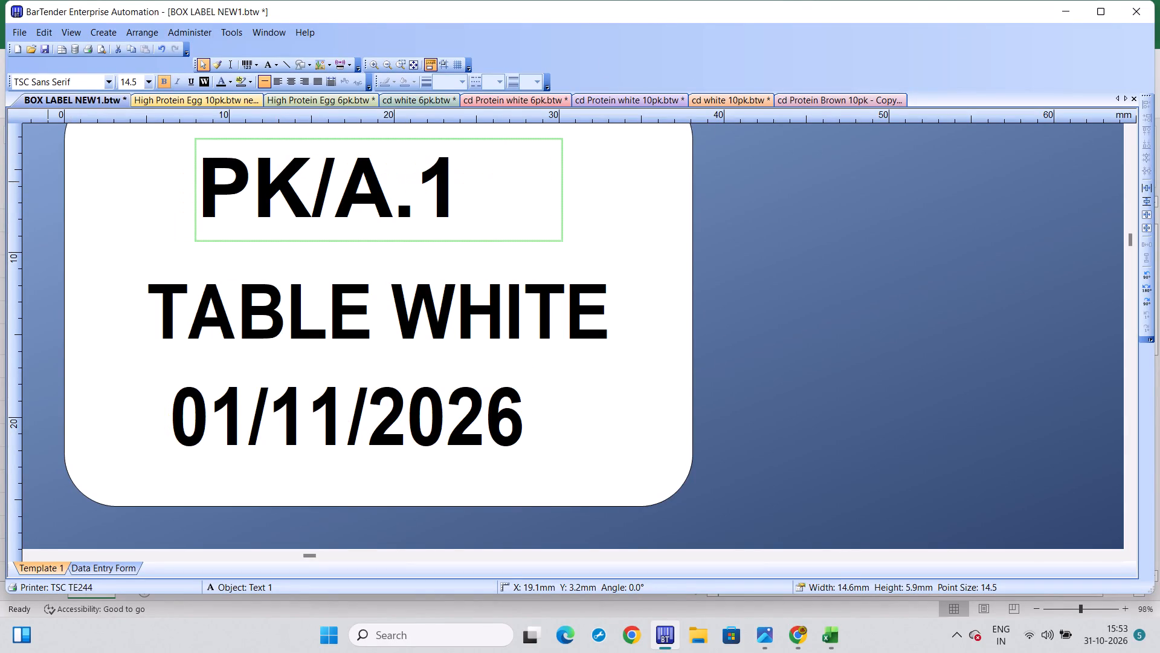
key("3")
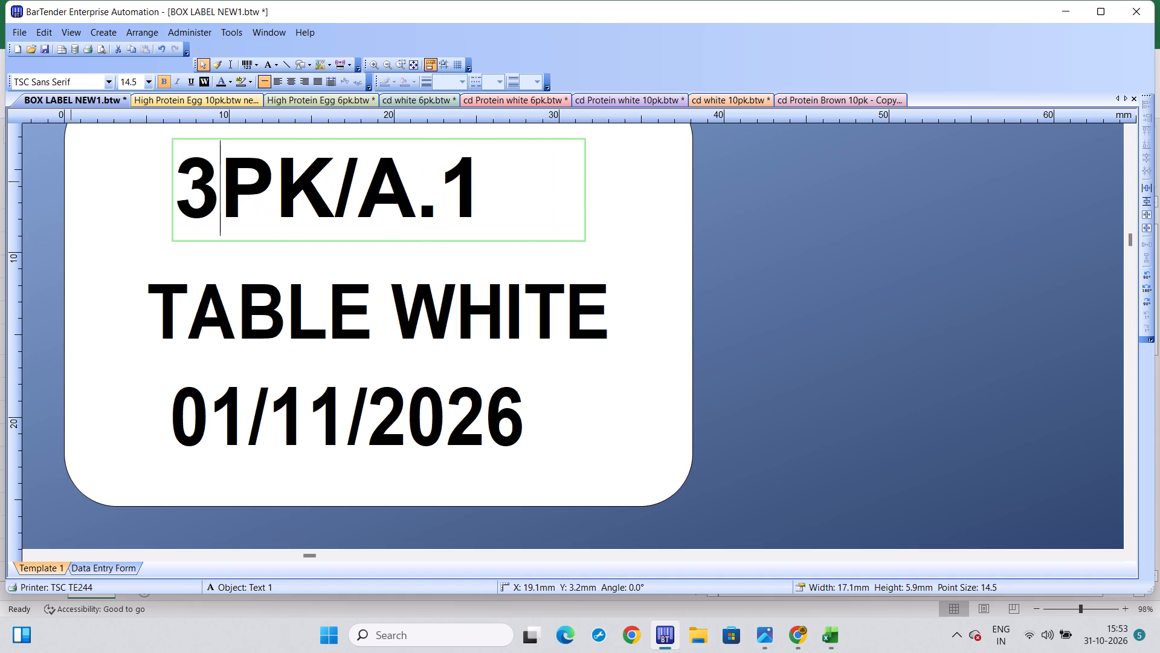
key("0")
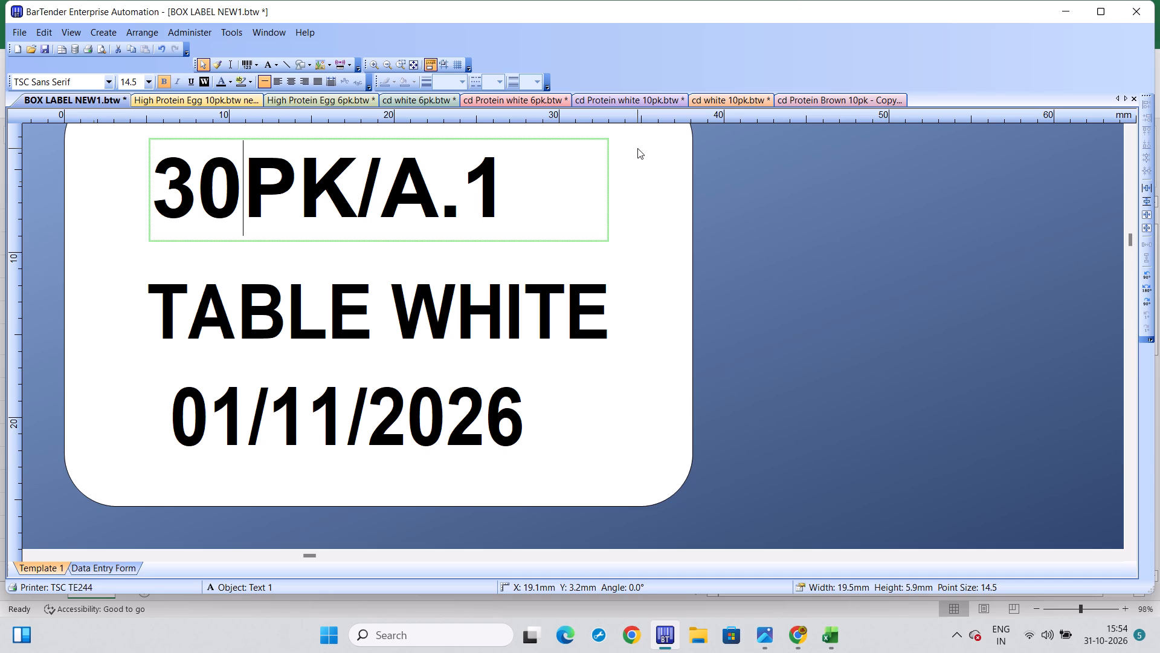
Replace the product name TABLE WHITE on the box label with PROTEIN MAX.
left_click(608, 292)
left_click(605, 298)
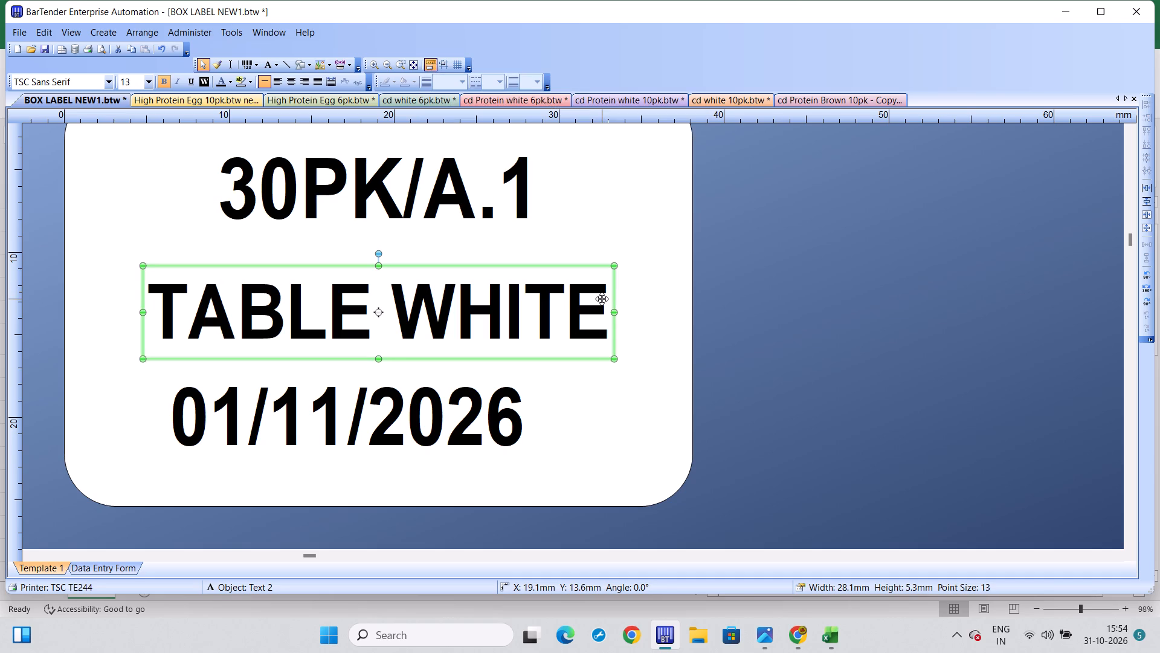
left_click(602, 299)
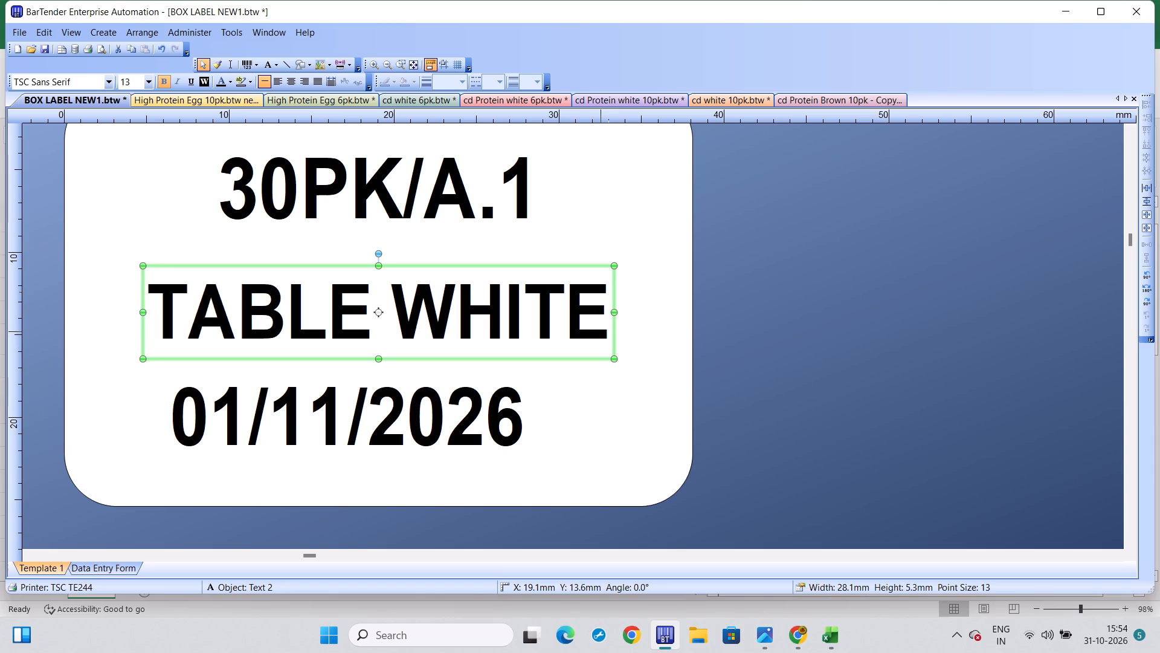
left_click(601, 331)
left_click(591, 330)
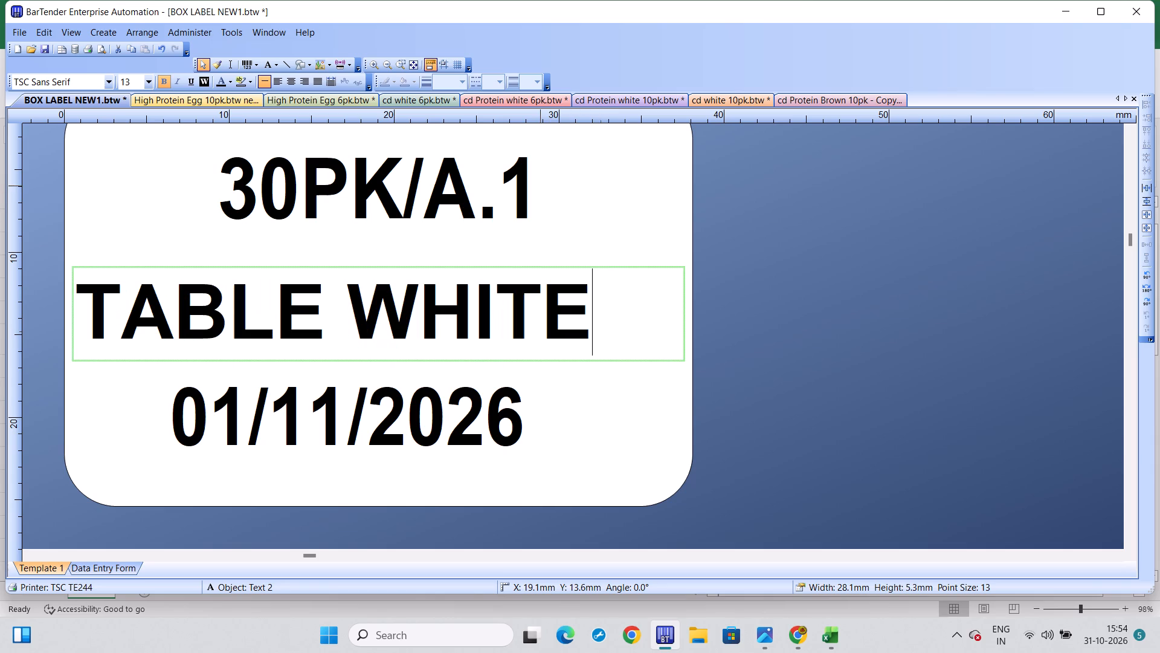
key("BackSpace")
key("BackSpace")
key("BackSpace")
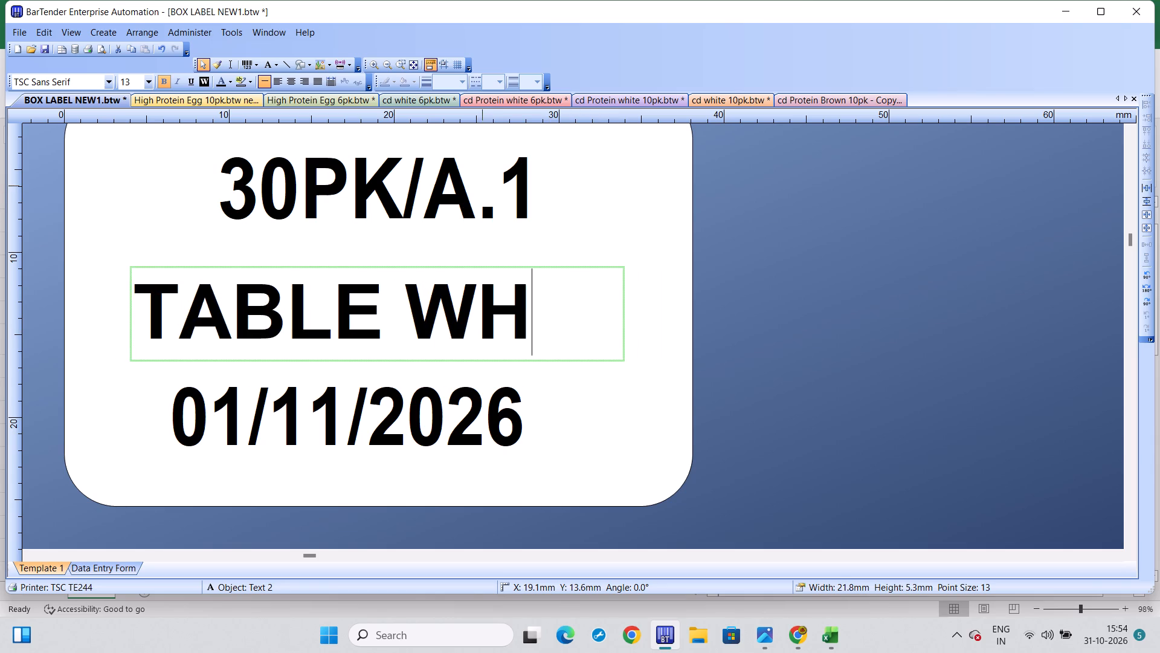
key("BackSpace")
key("BackSpace")
key("BackSpace")
key("BackSpace")
key("BackSpace")
key("BackSpace")
key("BackSpace")
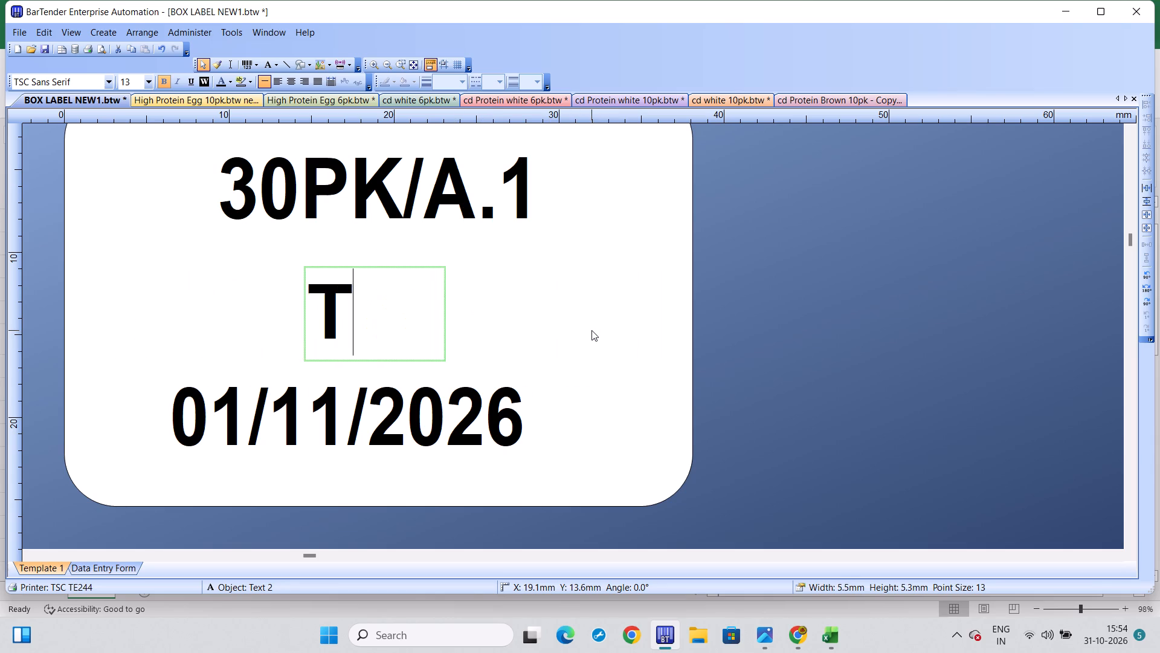
key("BackSpace")
key("p")
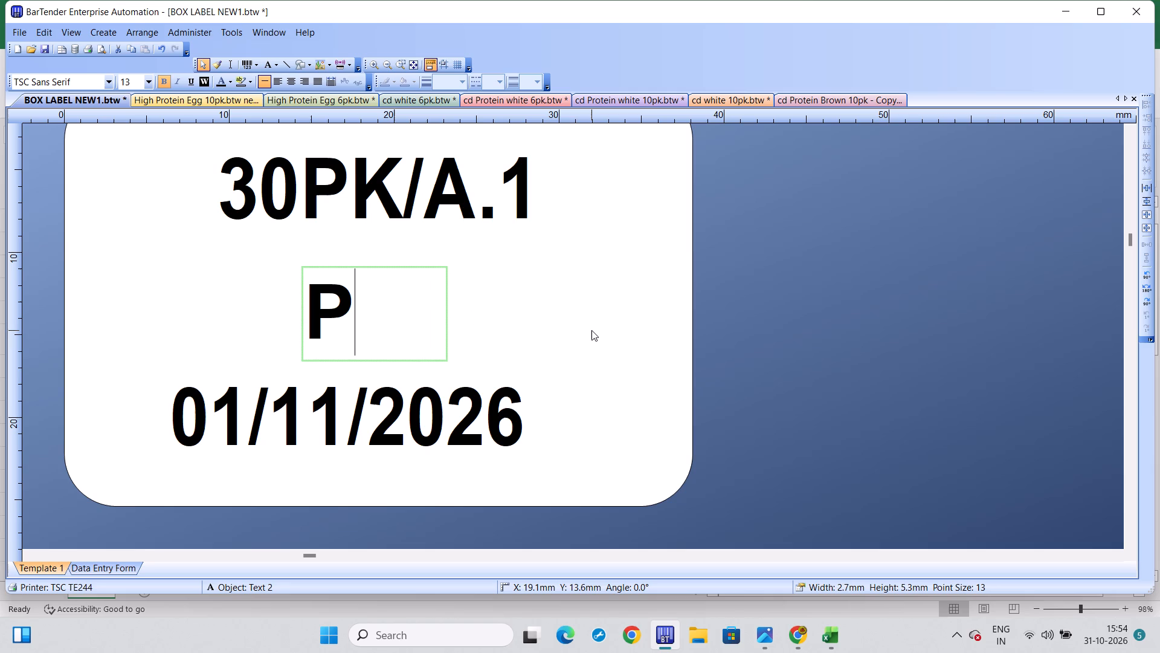
type("RO")
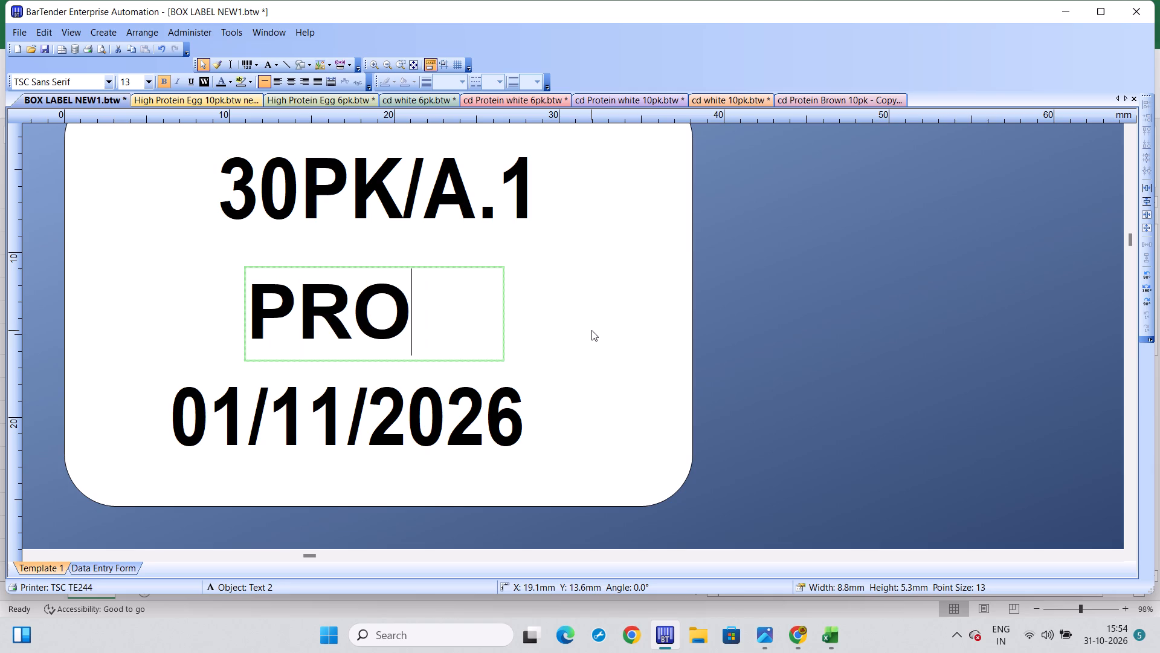
key("r")
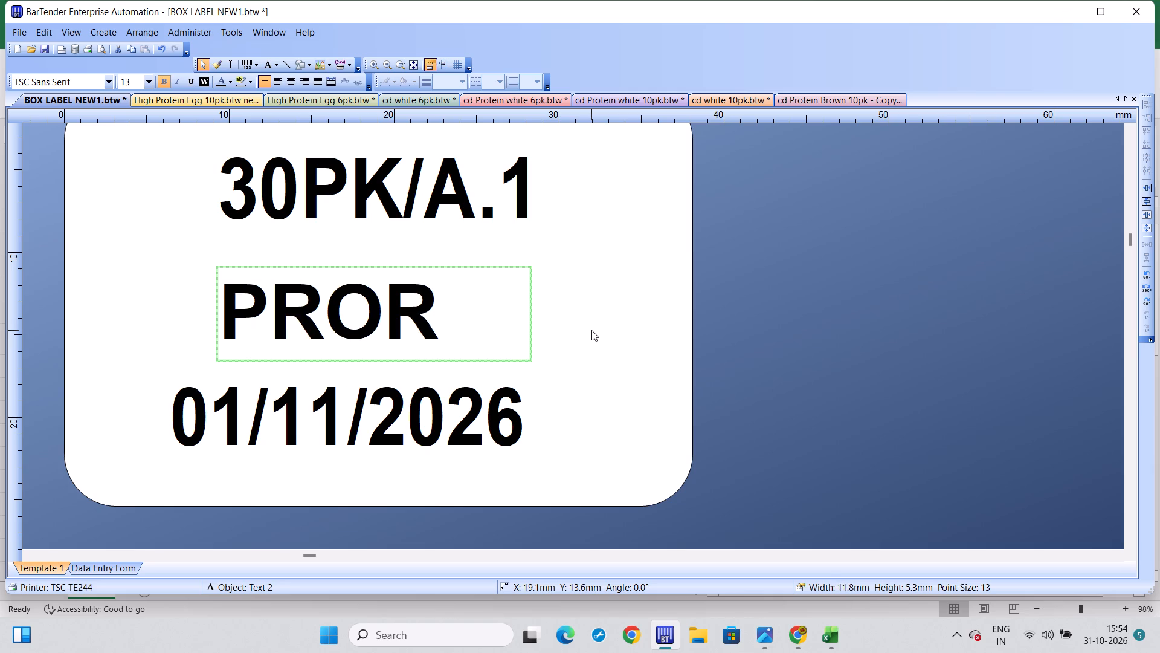
key("BackSpace")
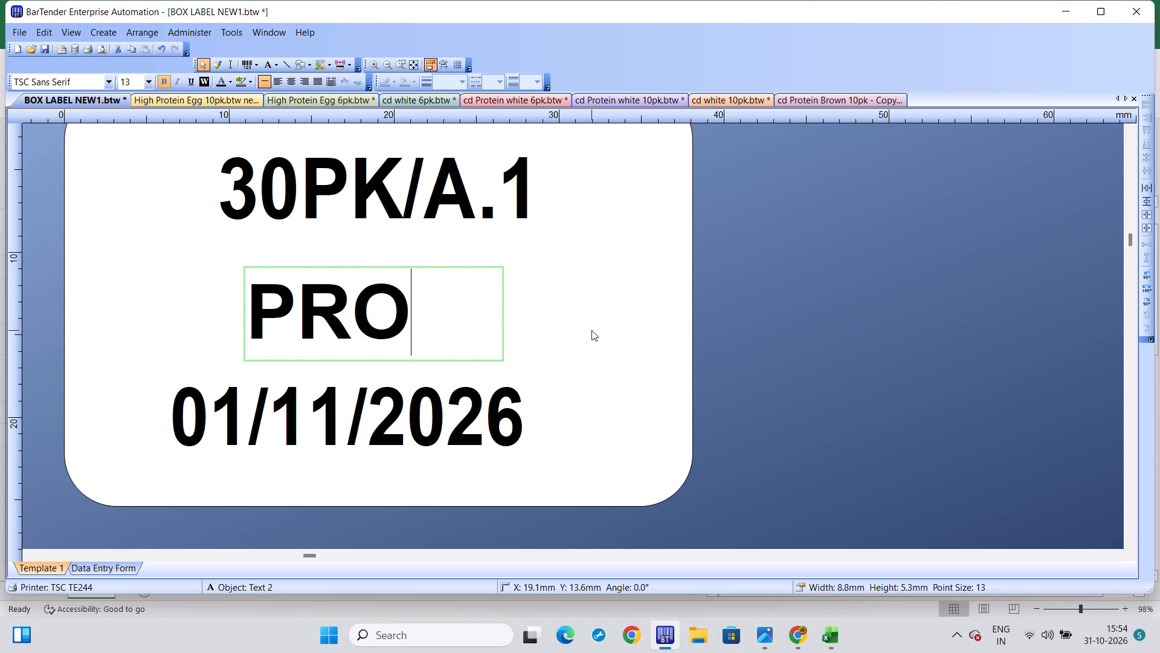
type("TEIN MAX")
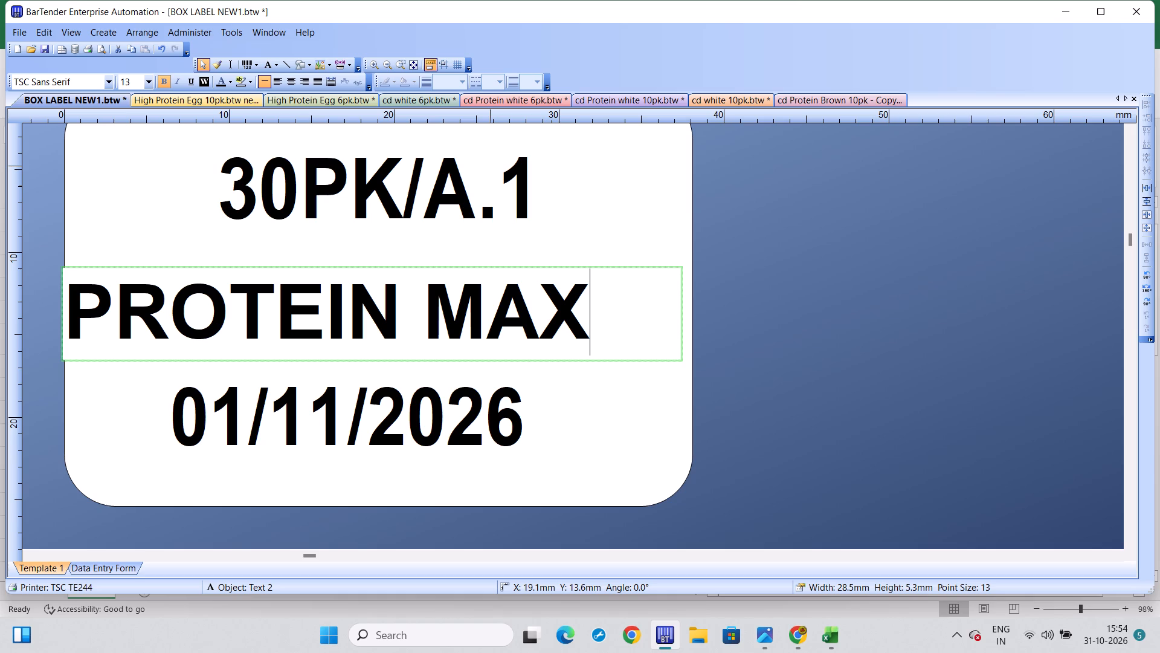
Print 12 copies of the PROTEIN MAX 30PK box label on the TSC TE244.
key("ctrl+p")
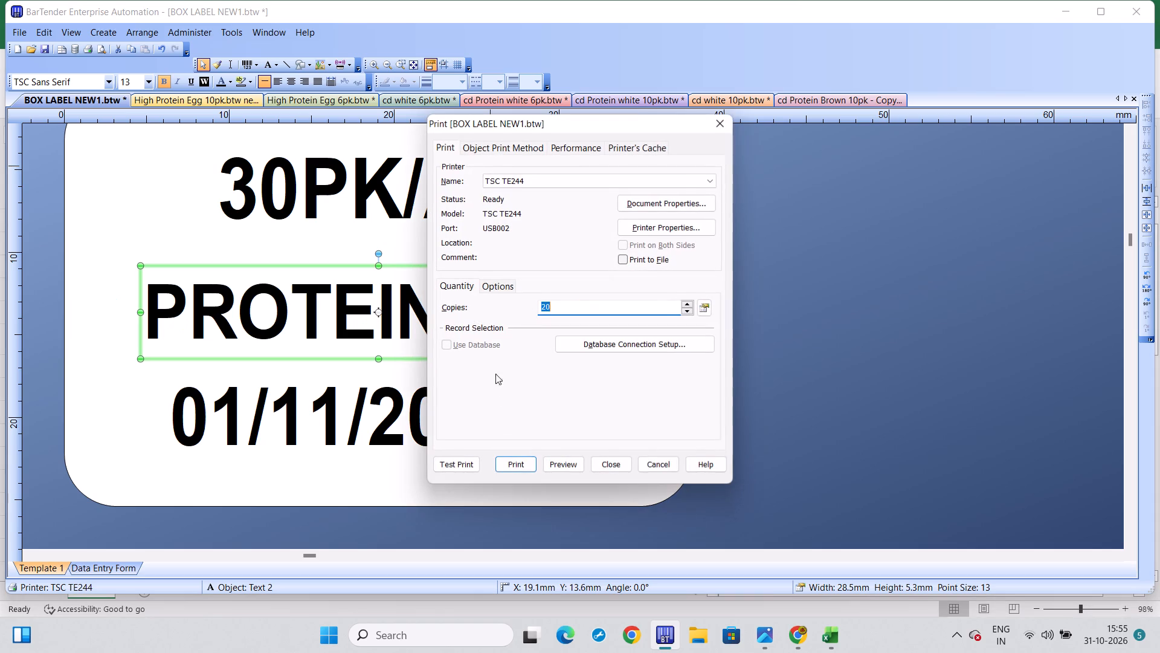
key("BackSpace")
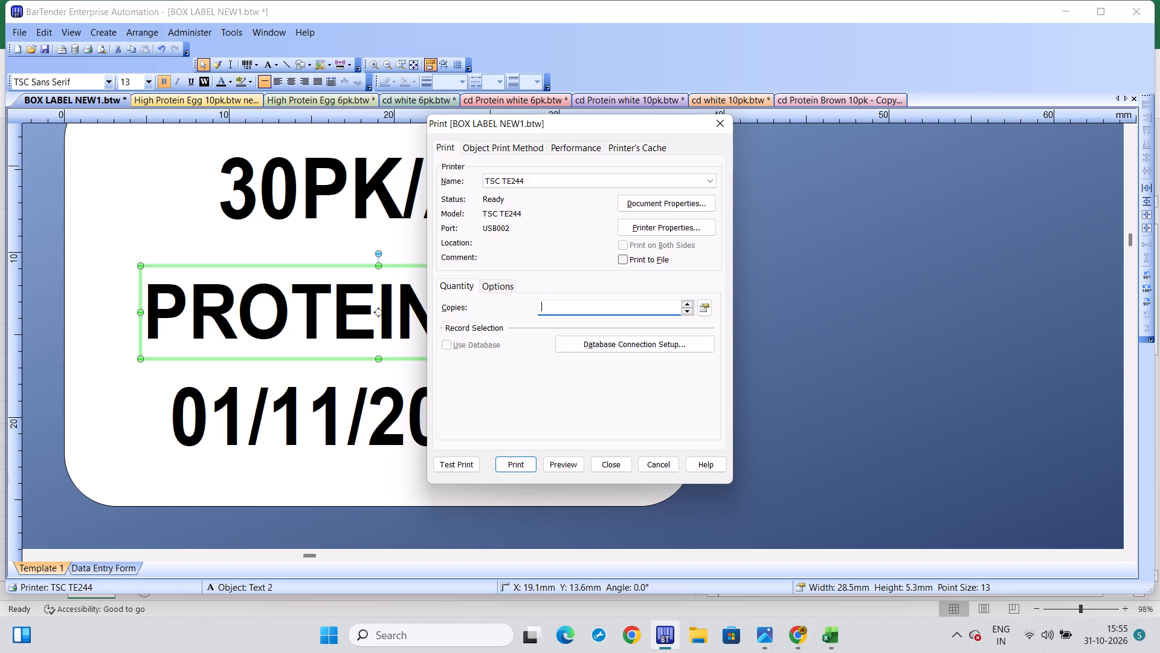
key("BackSpace")
type("12")
left_click(520, 467)
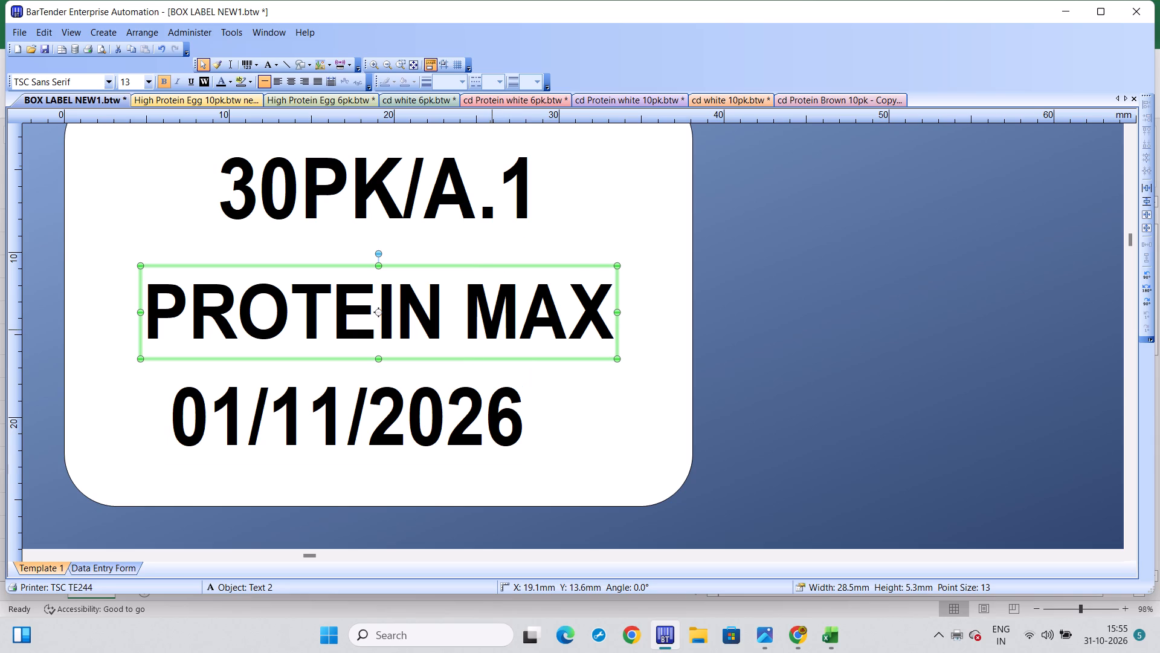
Replace the product name PROTEIN MAX on the box label with FARM WHITE.
left_click(602, 309)
left_click(579, 309)
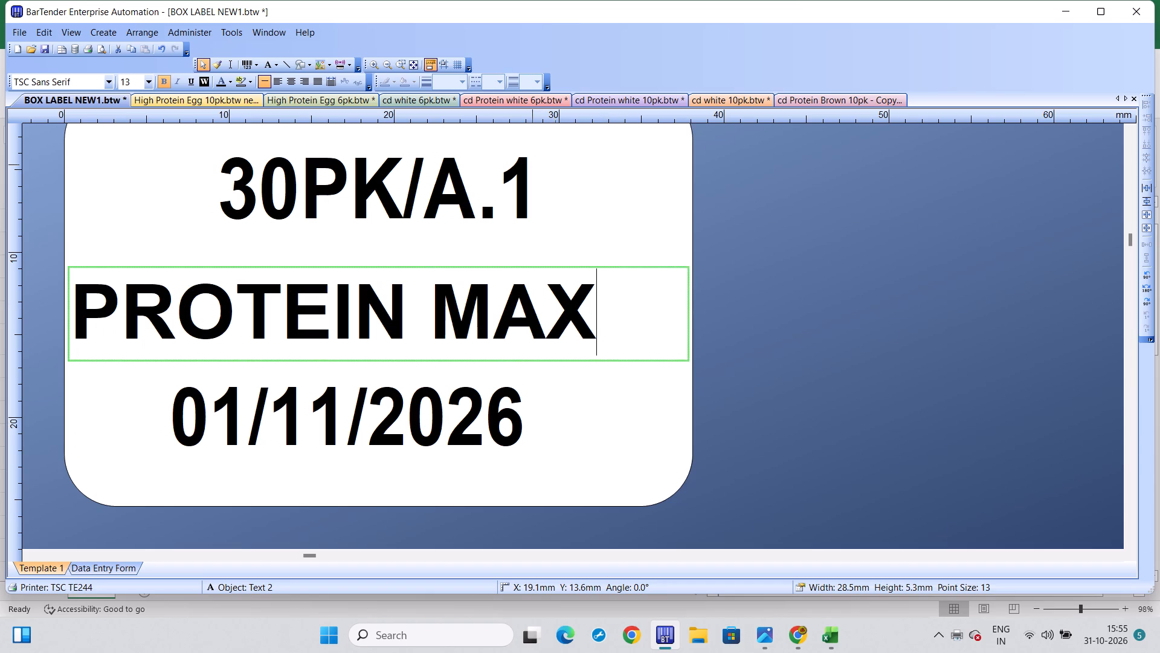
key("BackSpace")
key("BackSpace")
key("BackSpace")
key("BackSpace")
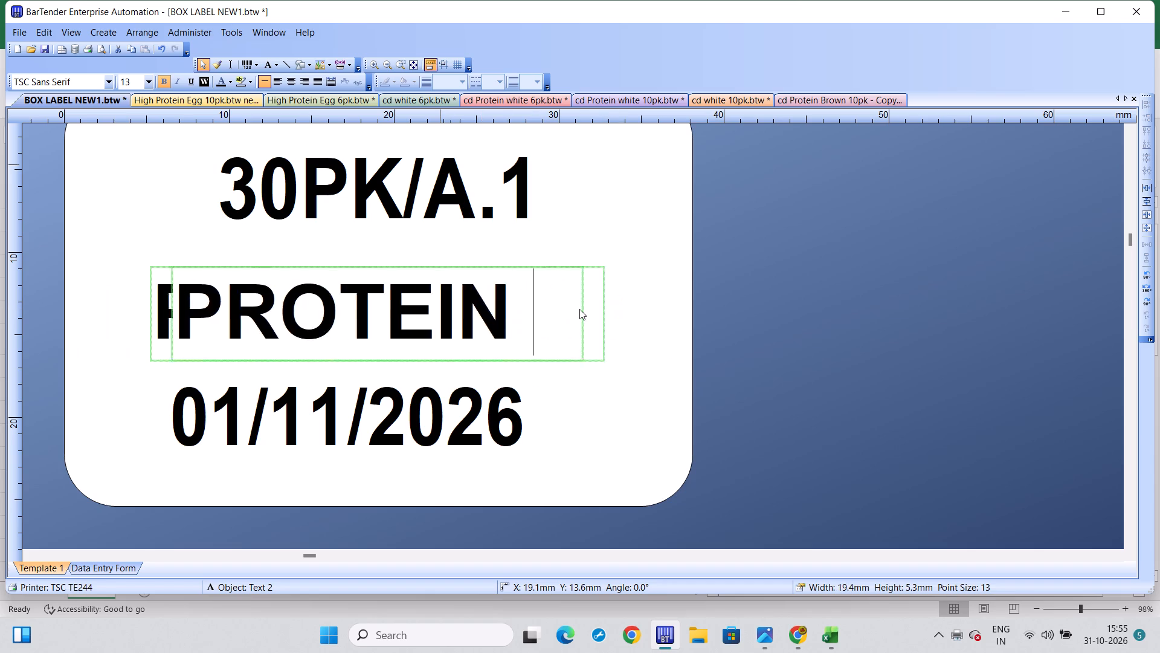
key("BackSpace")
key("BackSpace")
key("BackSpace")
key("BackSpace")
key("BackSpace")
key("BackSpace")
key("BackSpace")
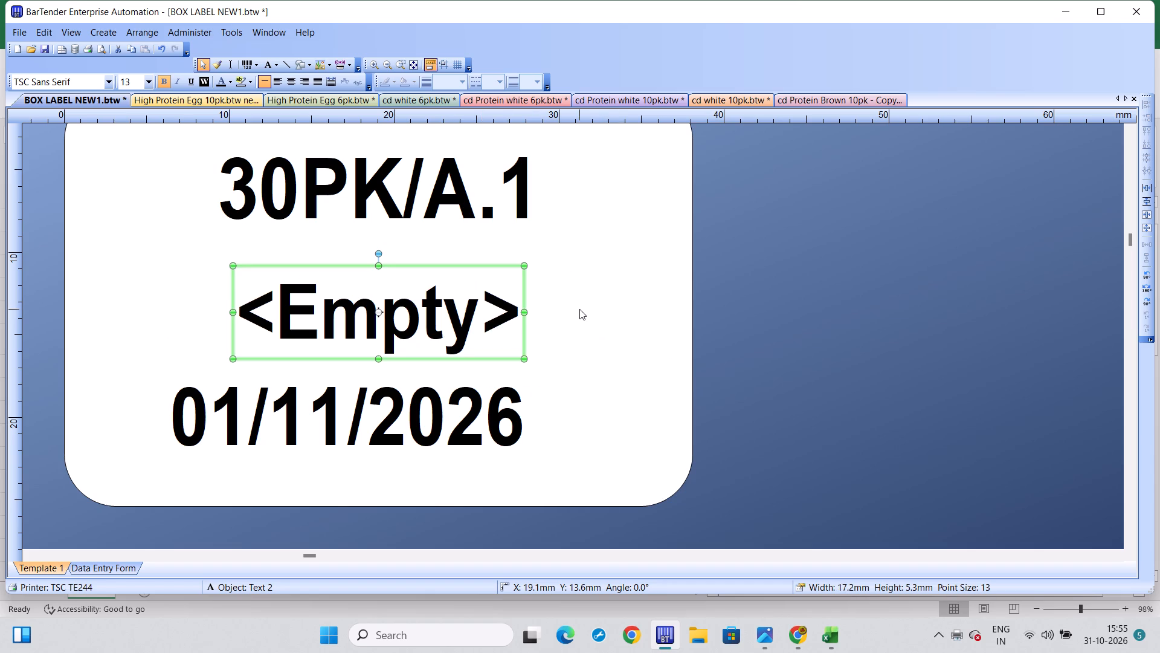
key("f")
type("AR")
double_click(492, 323)
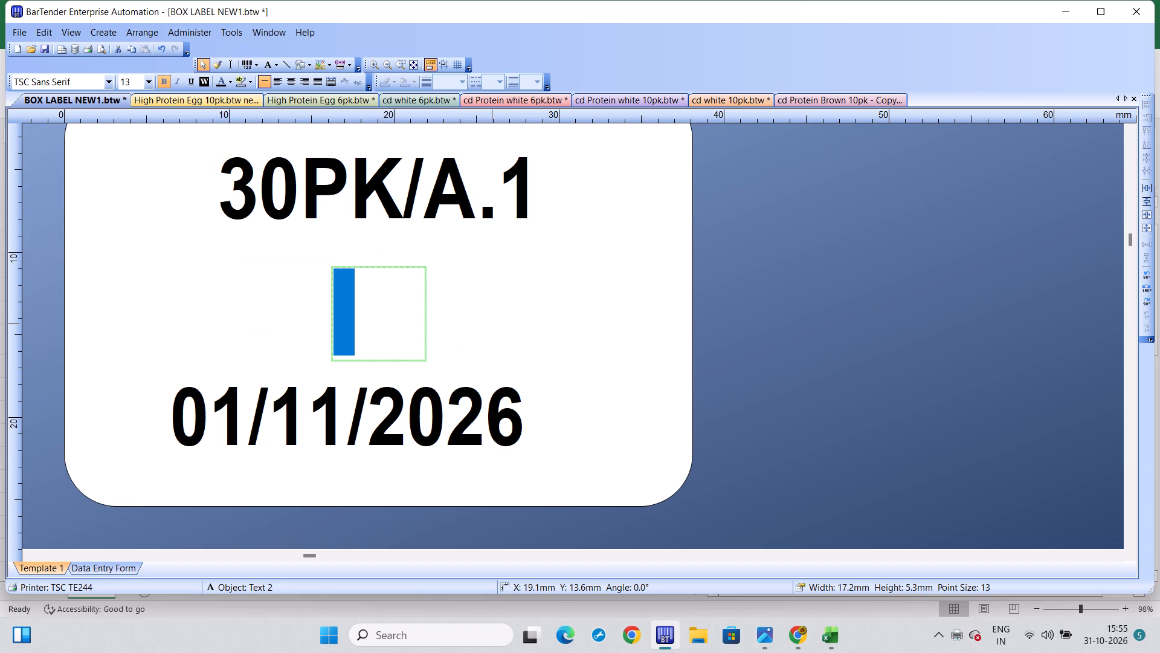
left_click(350, 304)
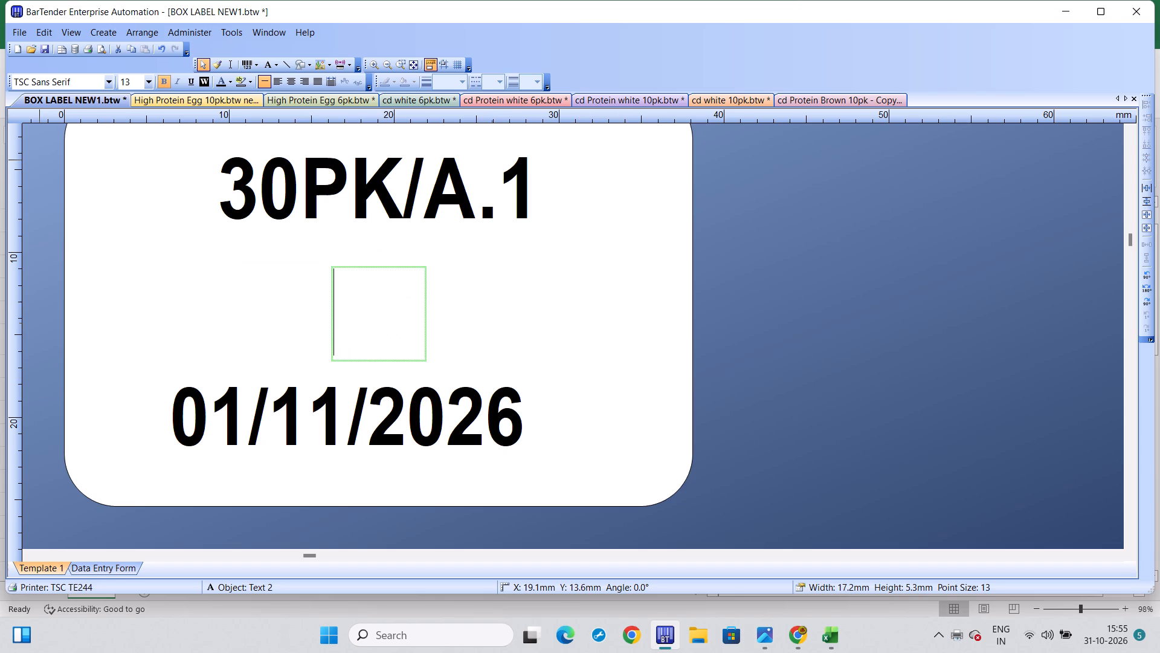
key("f")
key("a")
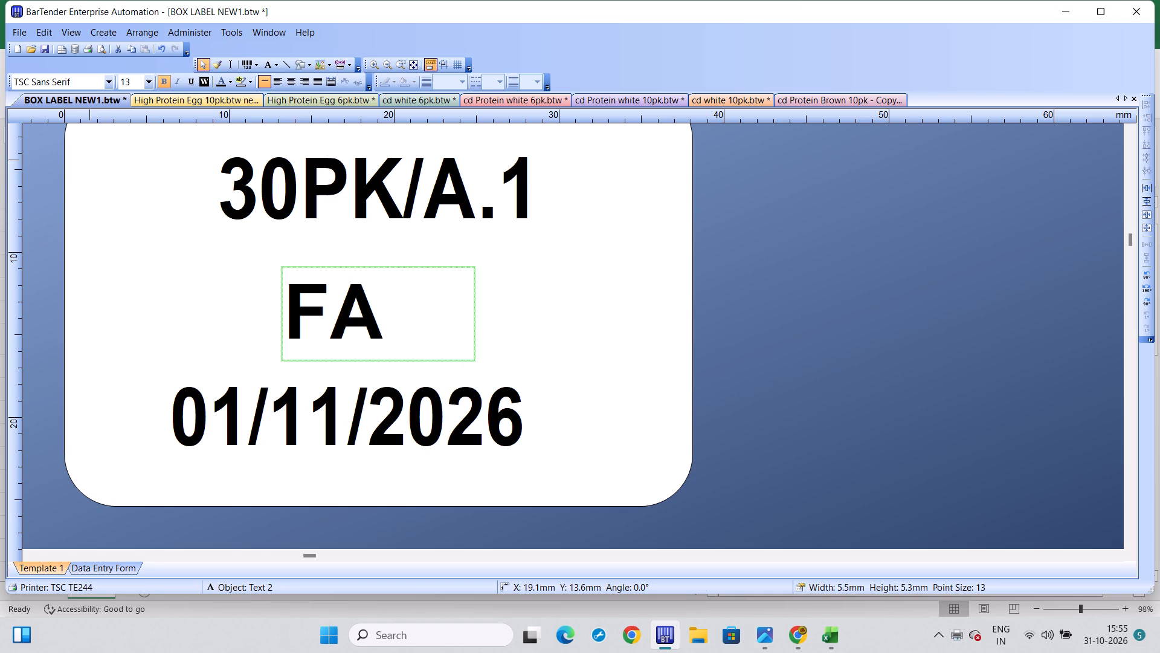
key("r")
key("m")
key("space")
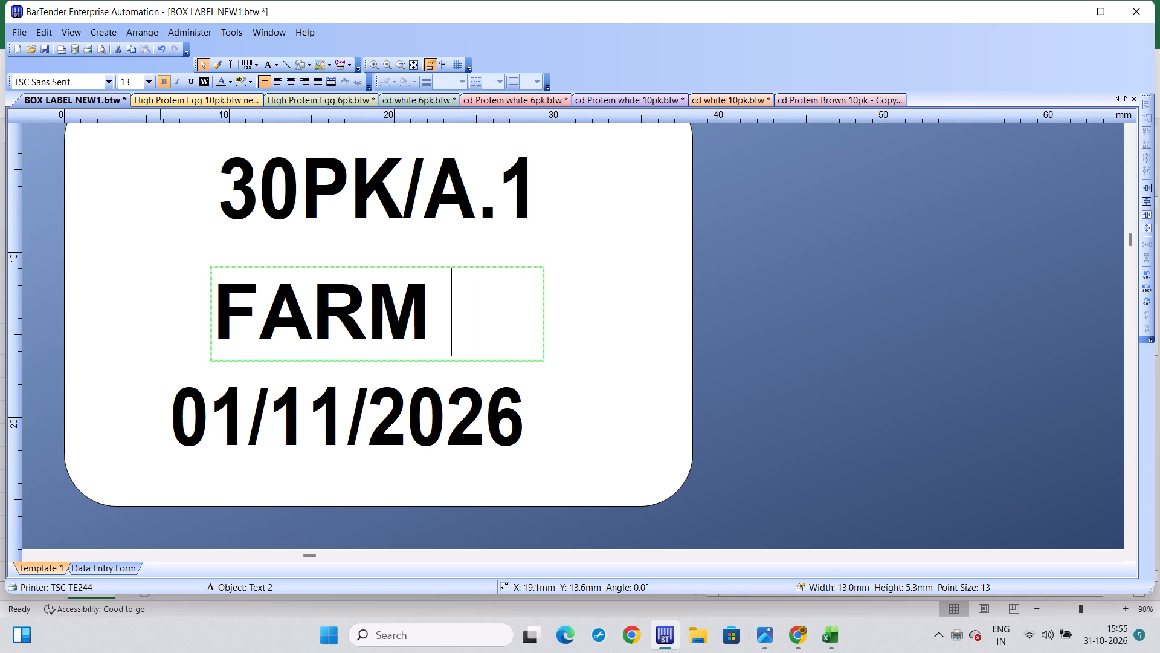
type("WHITE")
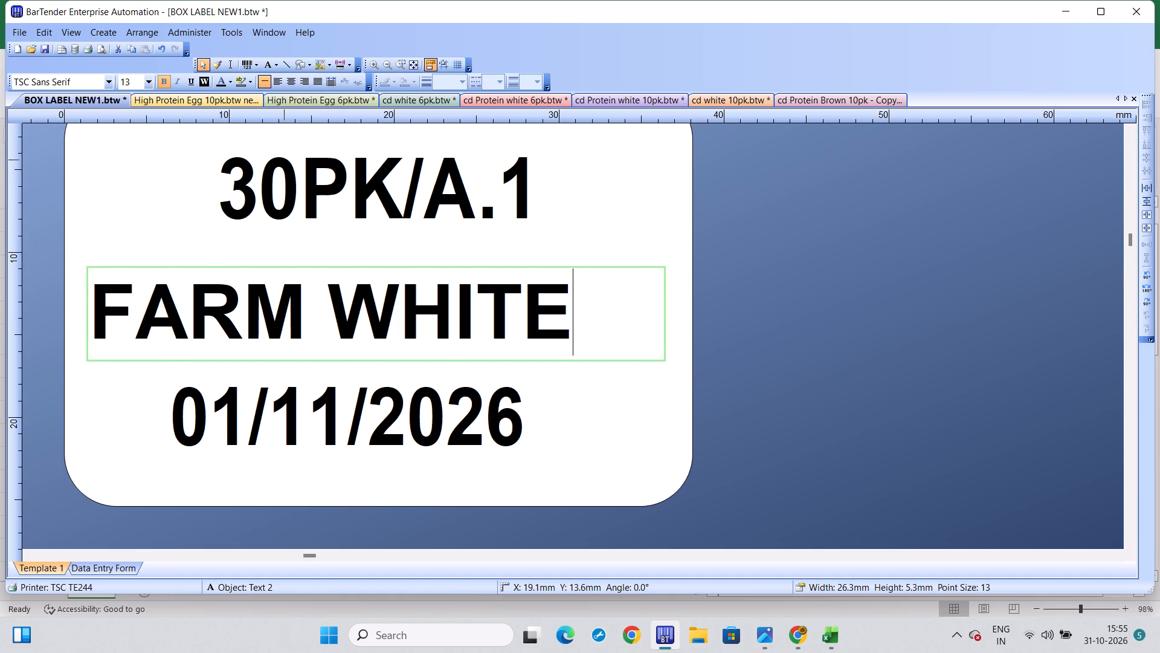
Print 8 copies of the FARM WHITE 30PK box label on the TSC TE244.
key("ctrl+p")
left_click(350, 304)
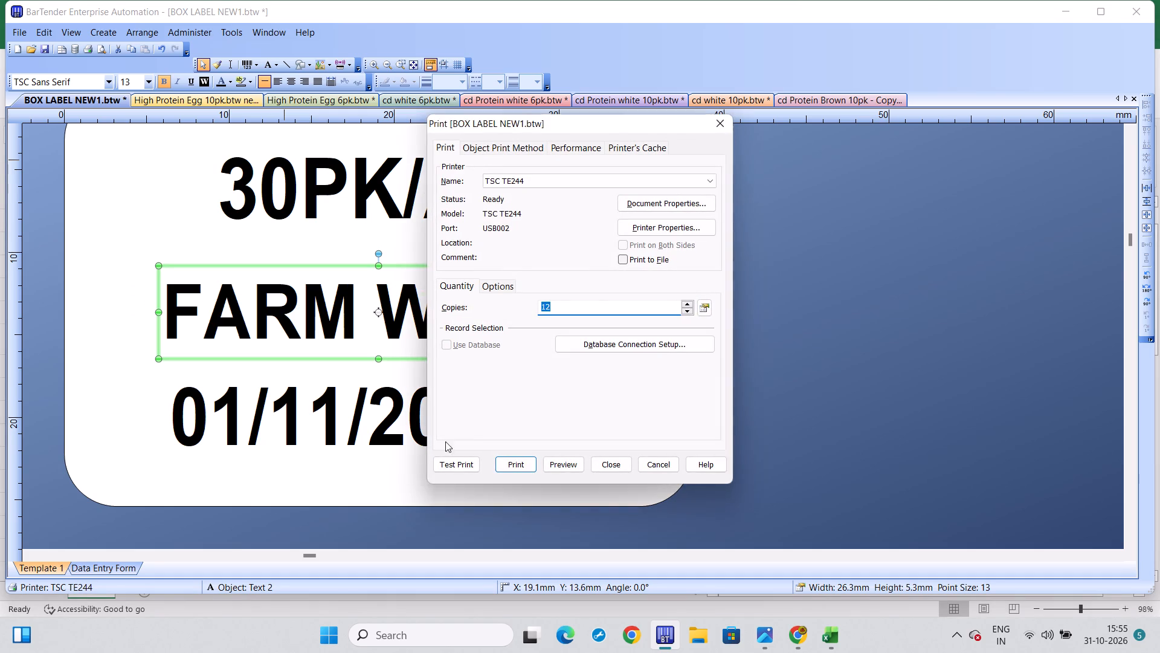
key("BackSpace")
key("8")
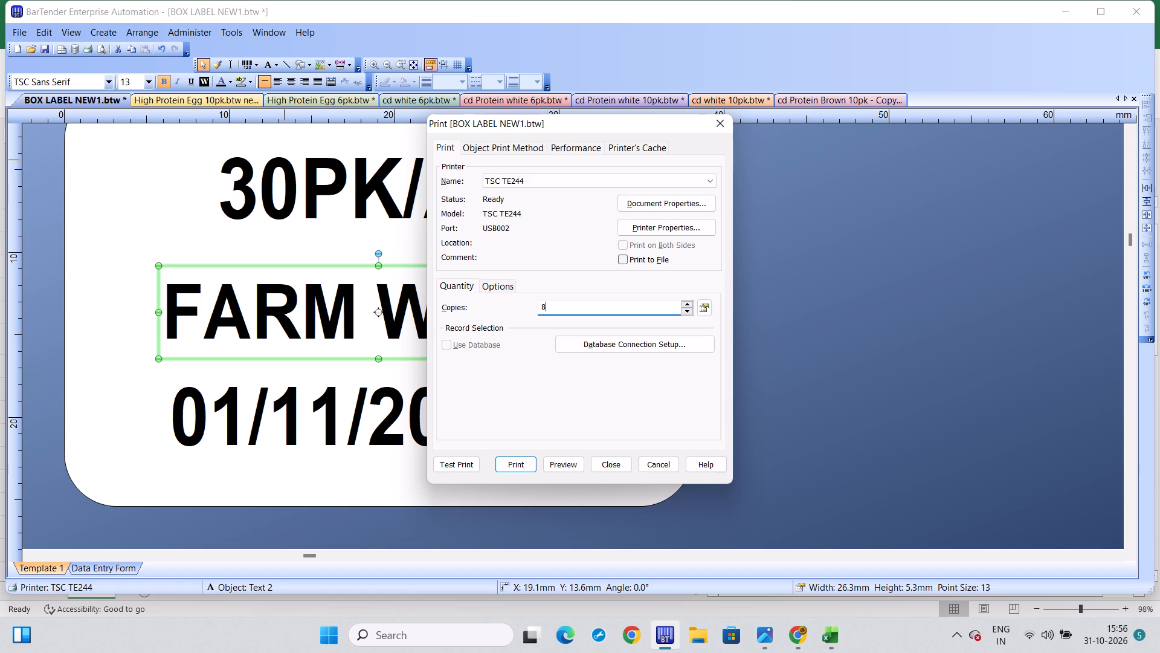
left_click(517, 465)
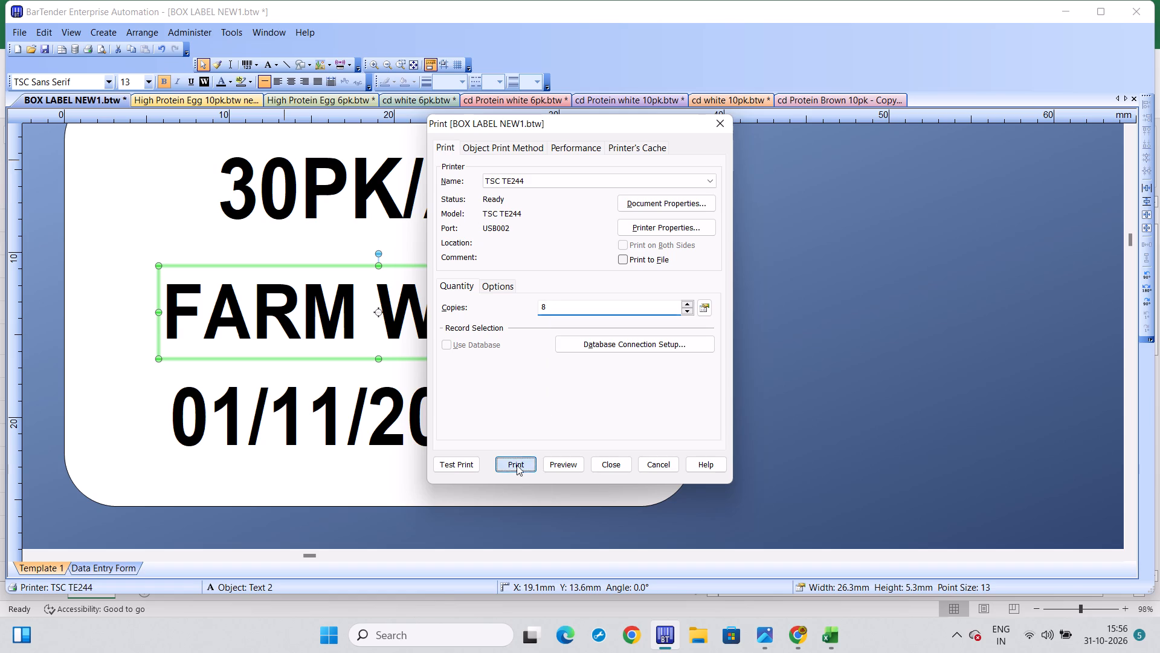
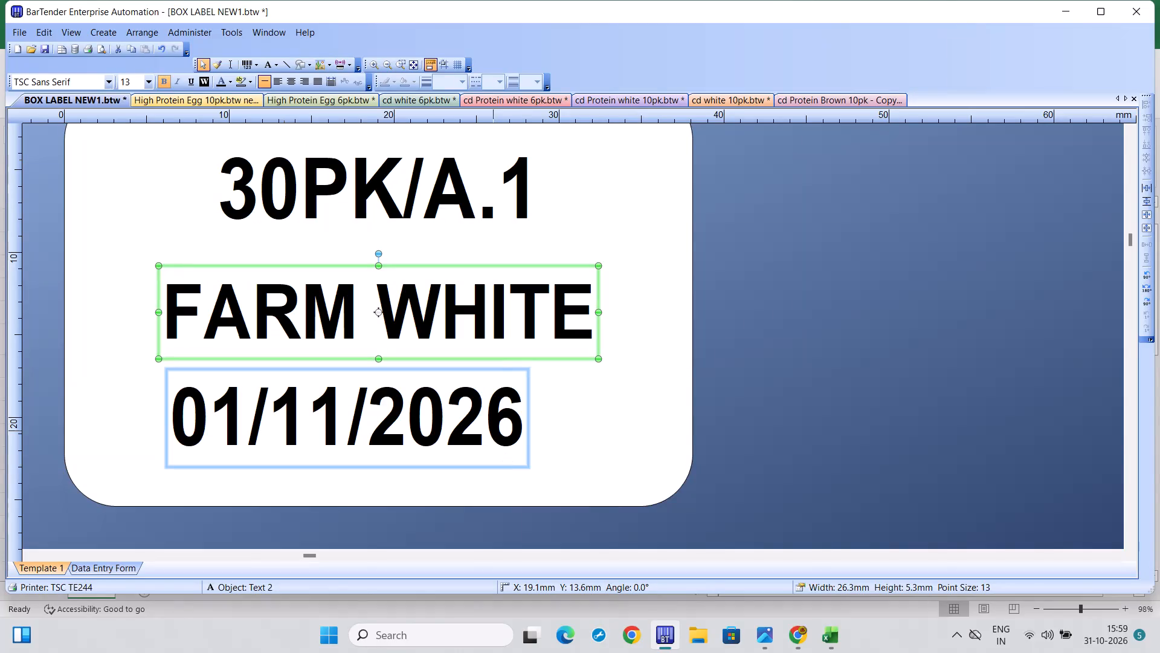
Replace the product name FARM WHITE on the box label with PROTEIN MAX.
left_click(582, 325)
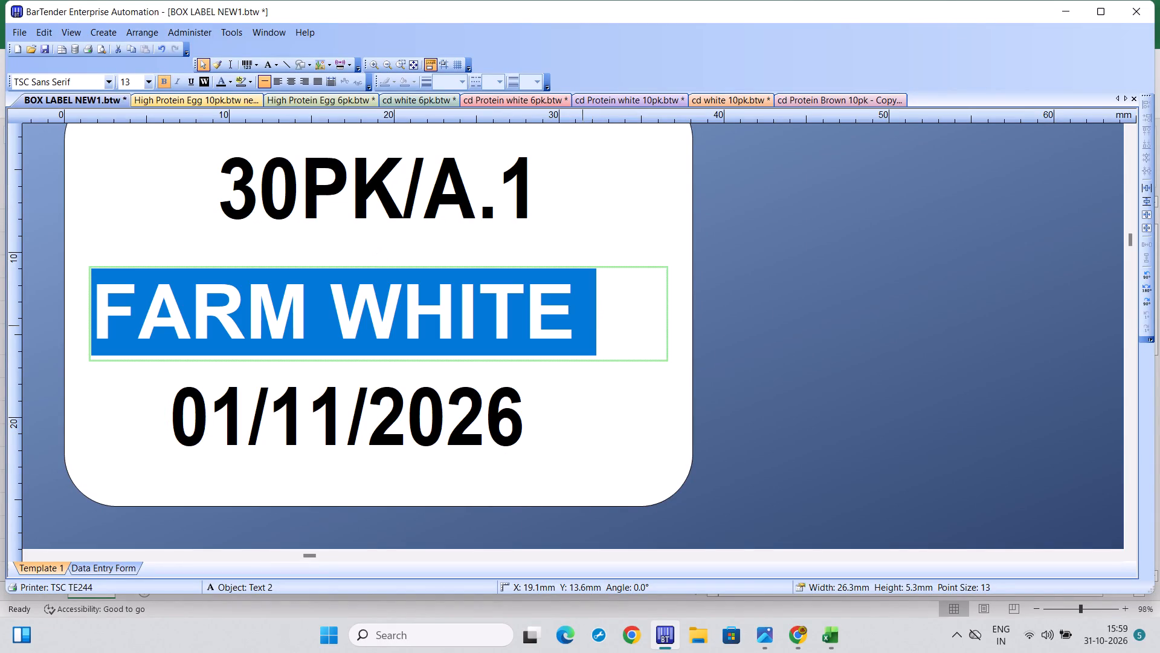
left_click(579, 325)
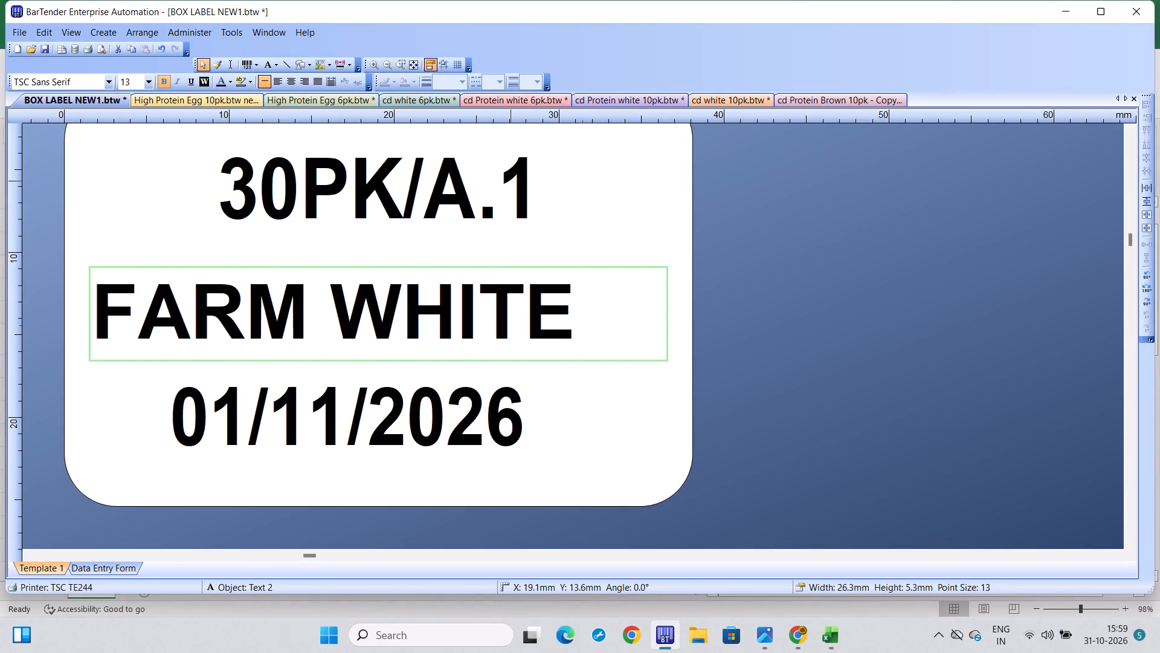
key("BackSpace")
key("BackSpace")
key("BackSpace")
key("BackSpace")
key("BackSpace")
key("BackSpace")
key("BackSpace")
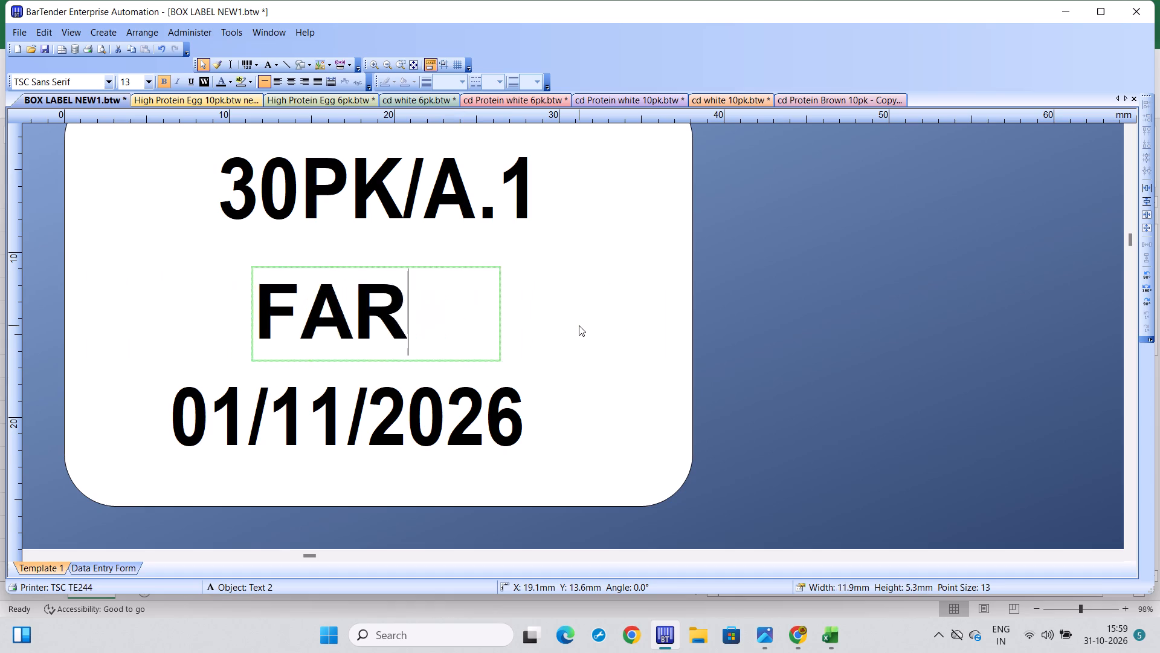
key("BackSpace")
key("BackSpace")
key("BackSpace")
key("p")
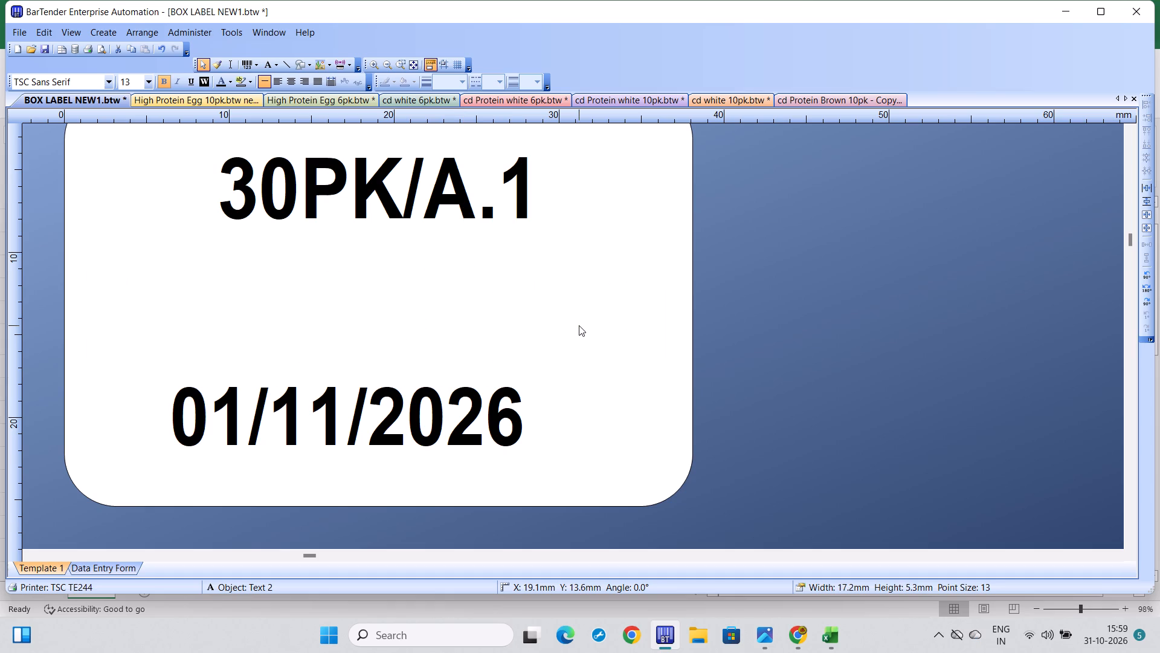
key("r")
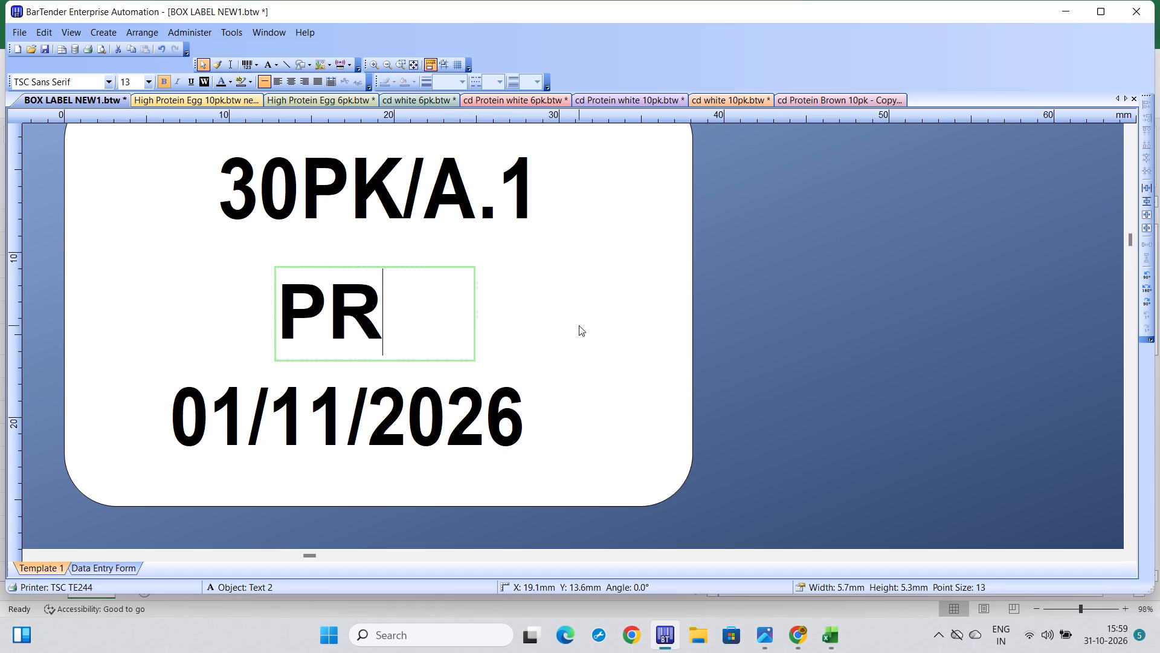
type("OTE")
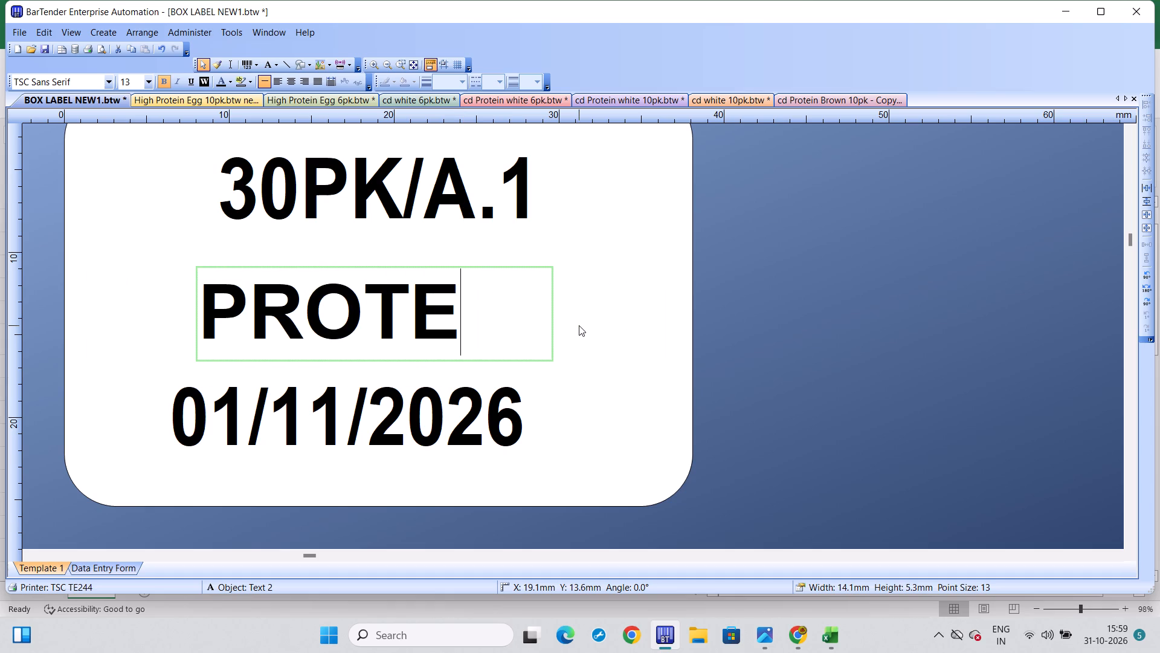
type("IN")
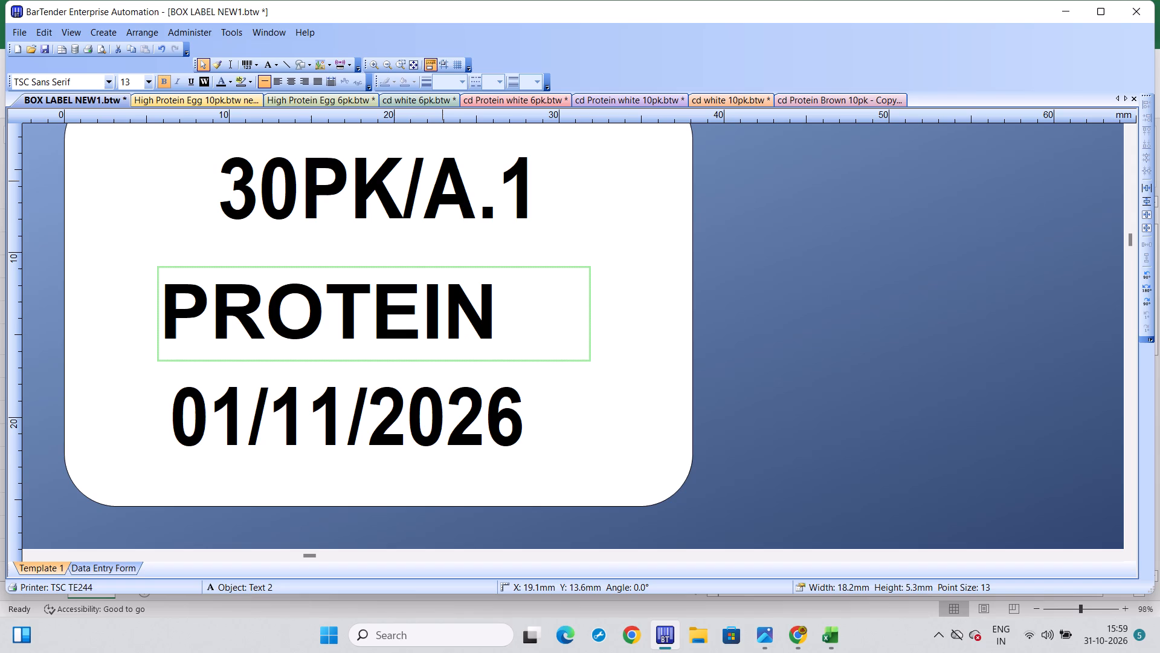
key("space")
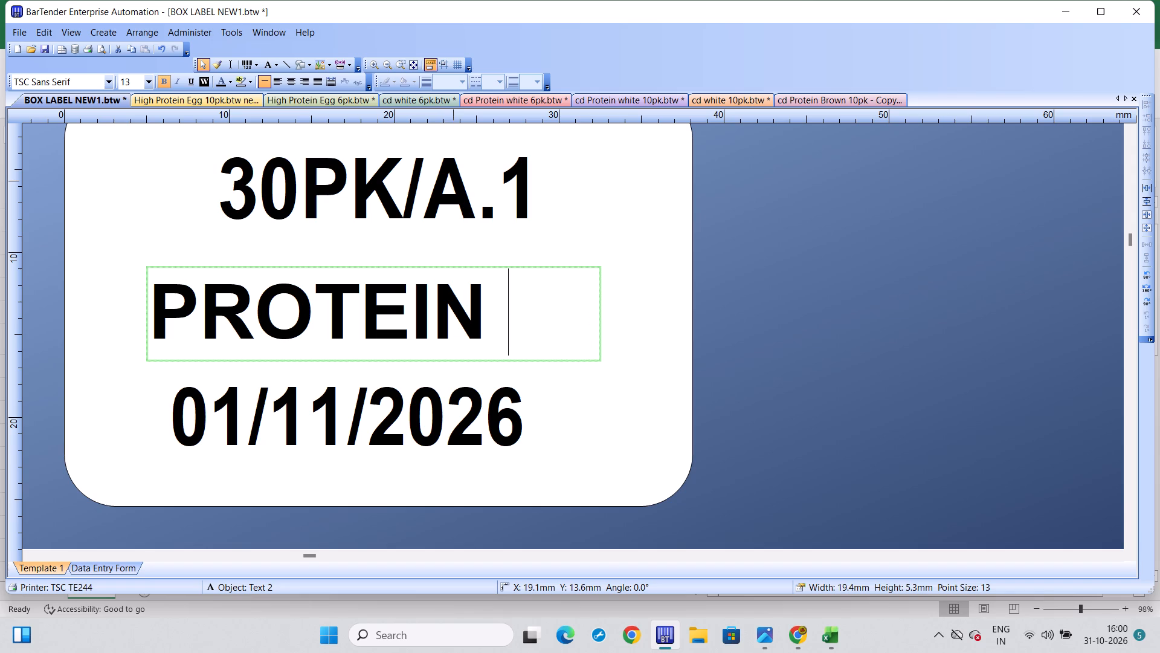
key("m")
type("AX")
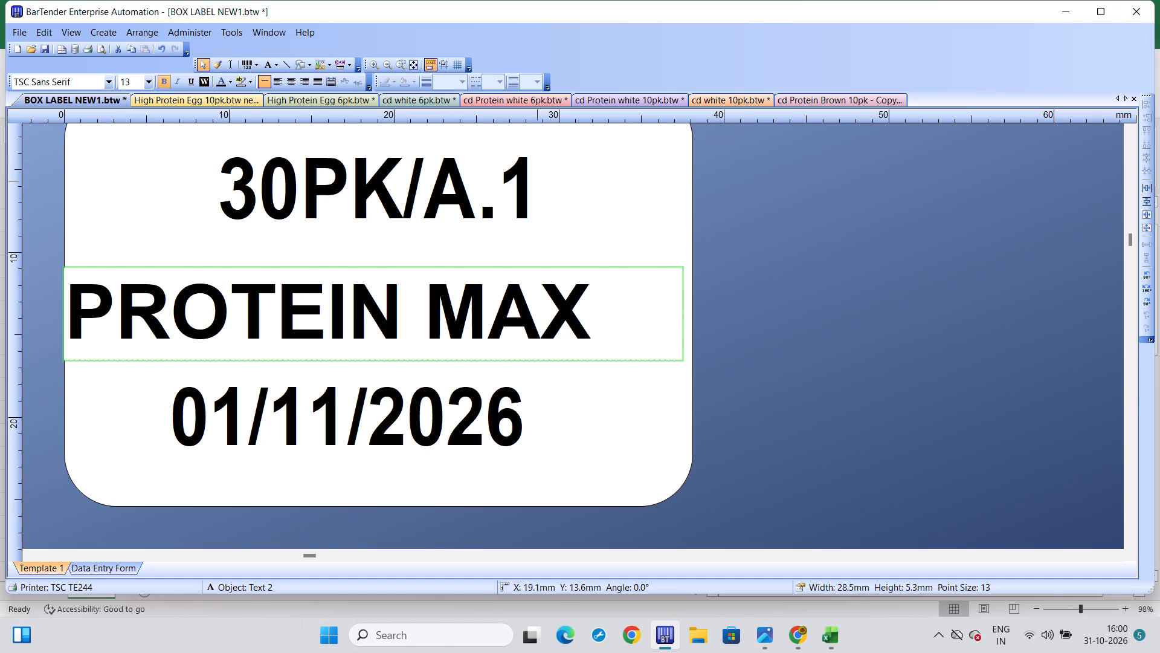
Print 4 copies of the PROTEIN MAX 30PK box label on the TSC TE244.
key("ctrl+p")
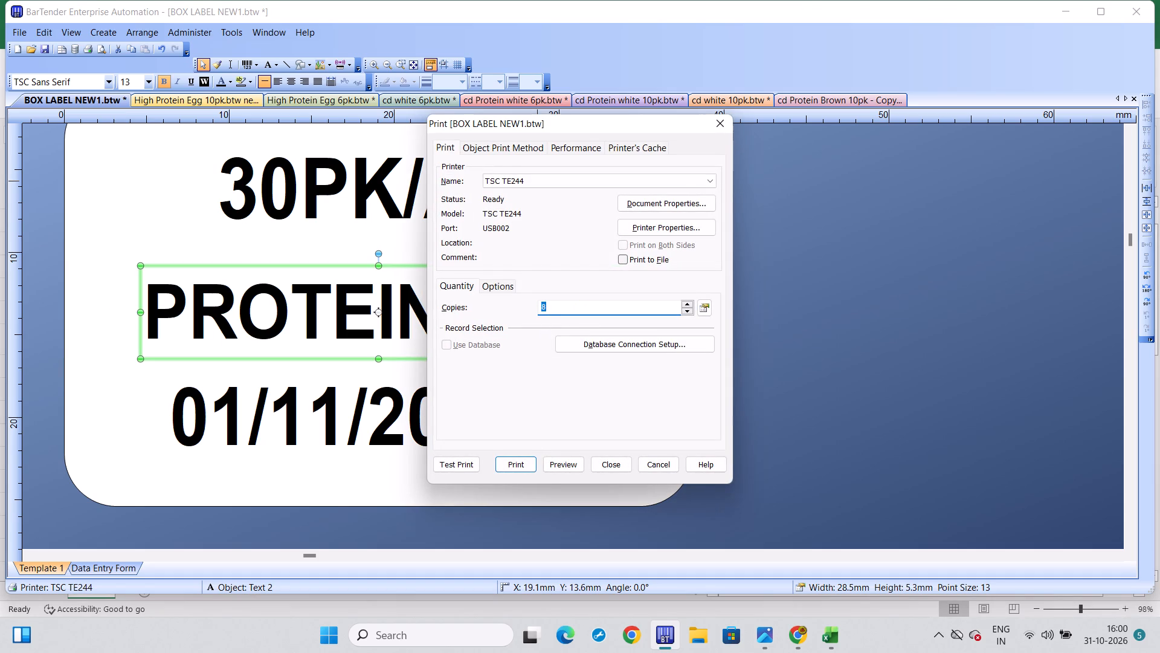
key("BackSpace")
key("2")
key("BackSpace")
key("4")
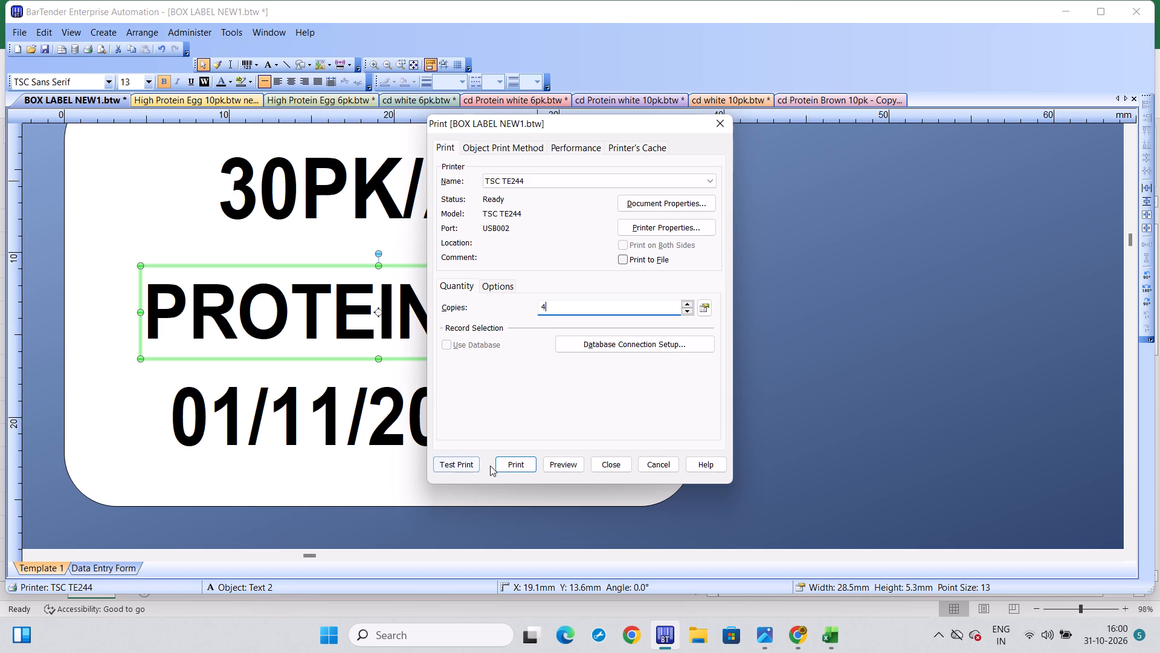
left_click(521, 469)
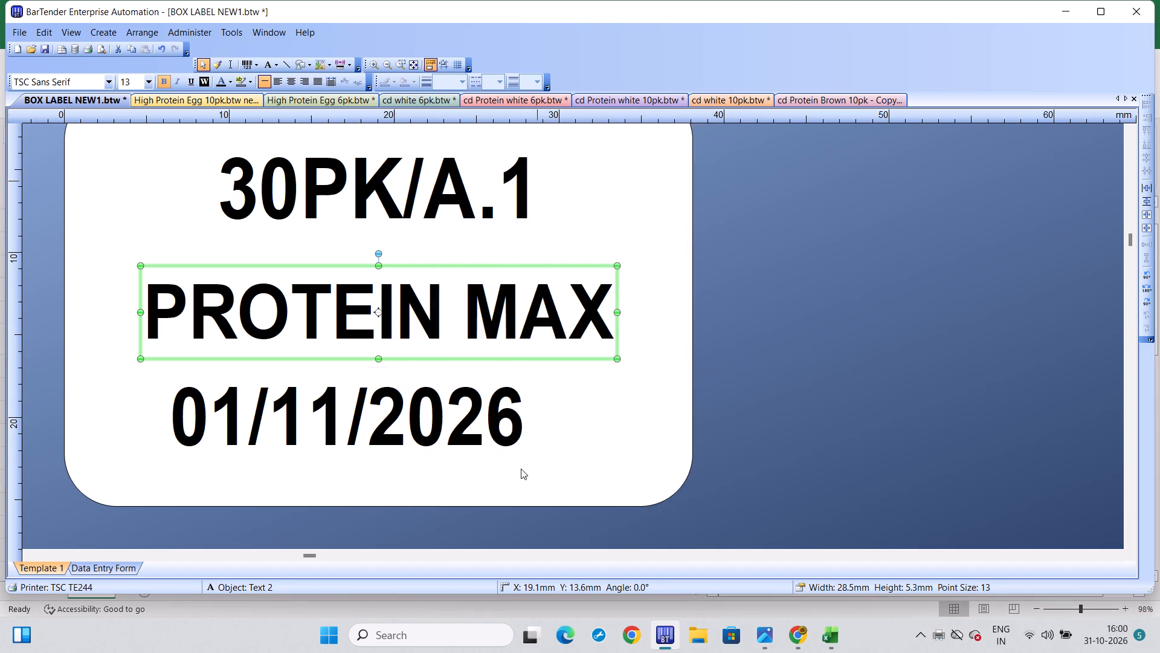
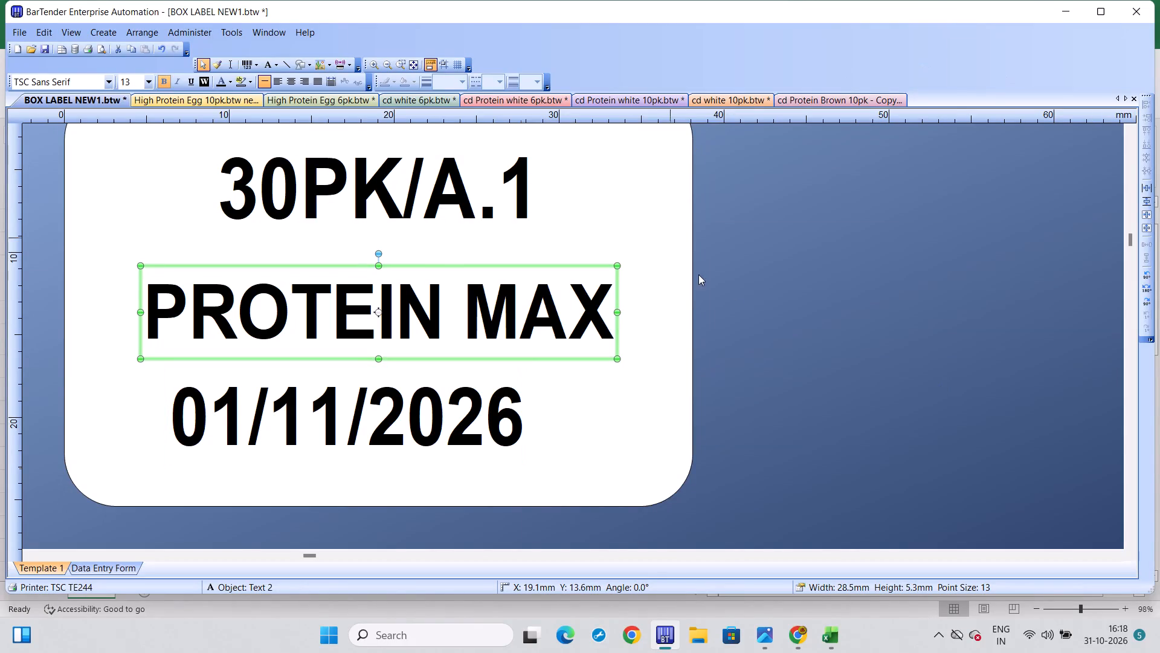
In the cd Protein Brown 10pk label, set the date segment of the QR code's embedded data to 011126.
left_click(842, 100)
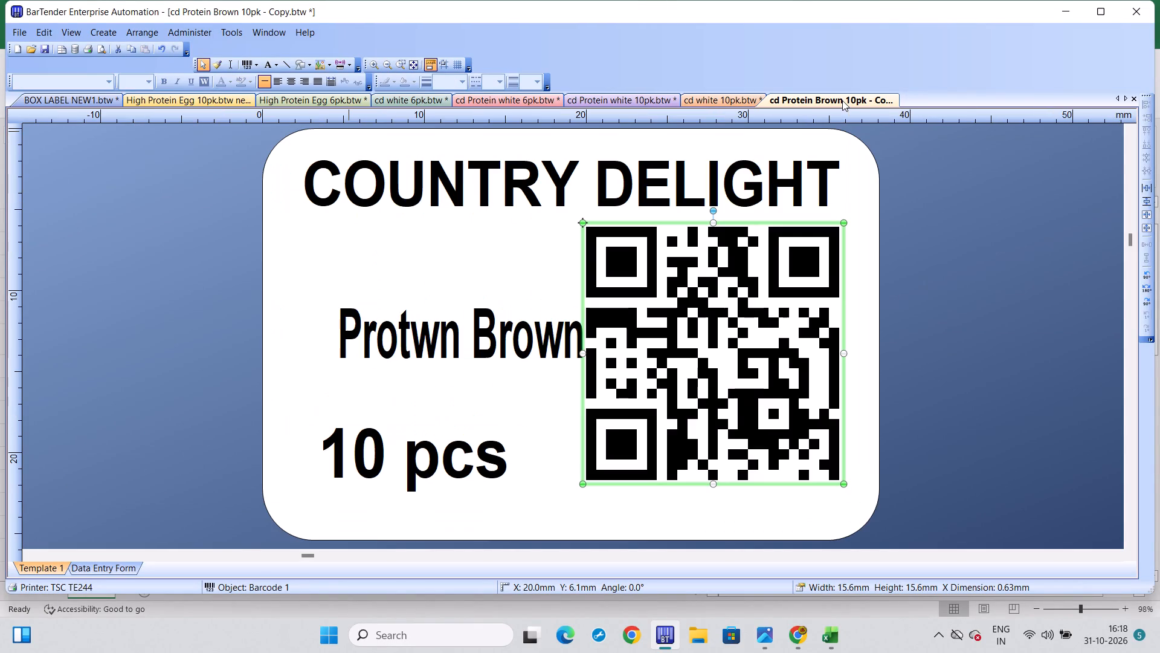
double_click(724, 387)
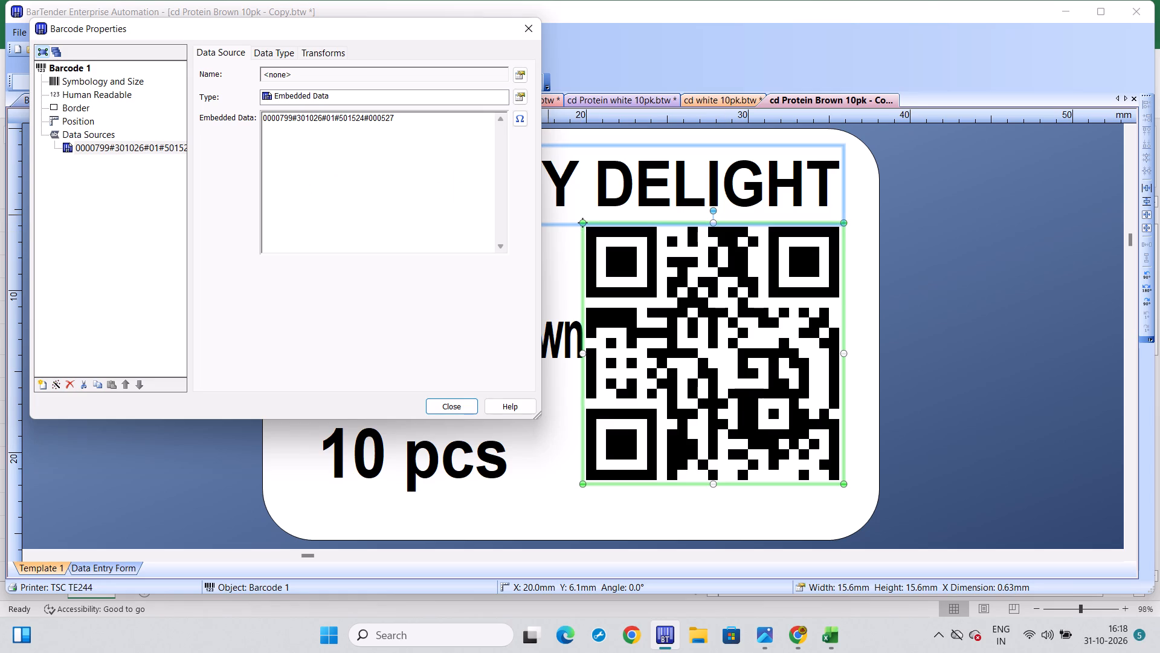
left_click(305, 118)
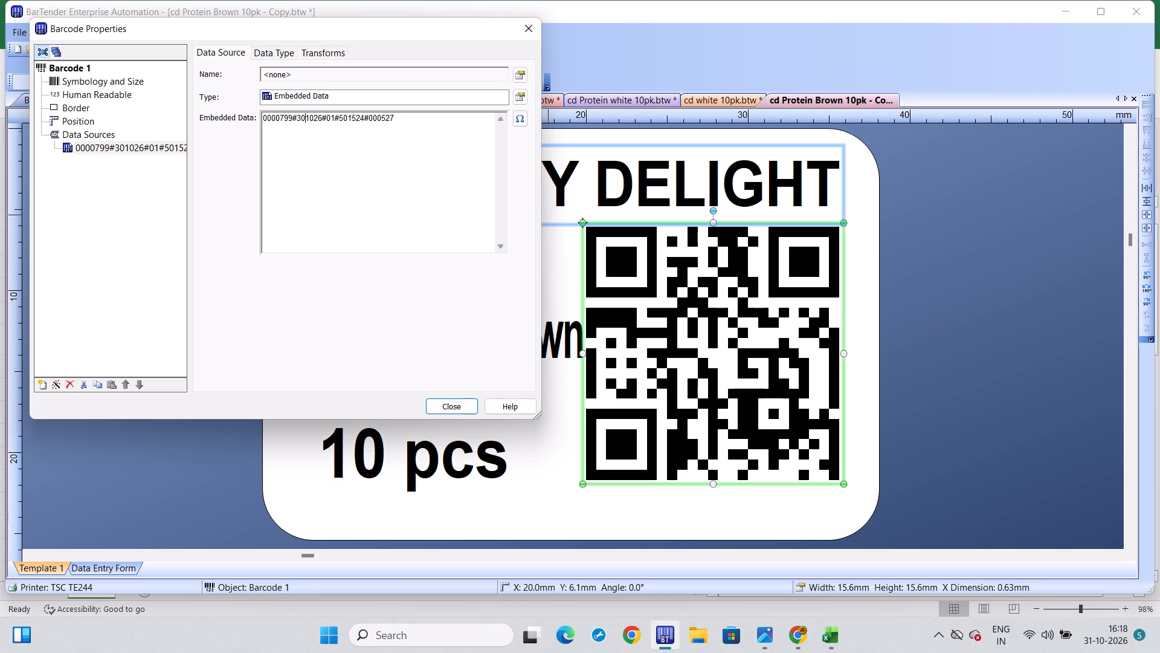
left_click(314, 118)
key("BackSpace")
key("BackSpace")
key("BackSpace")
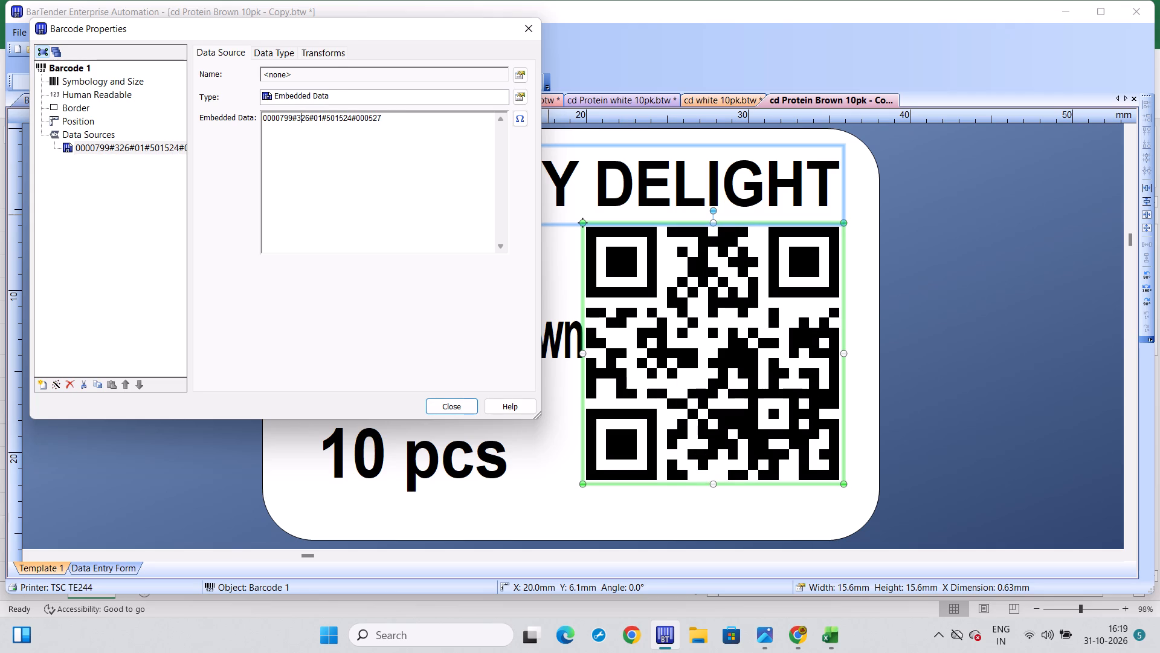
key("BackSpace")
type("01")
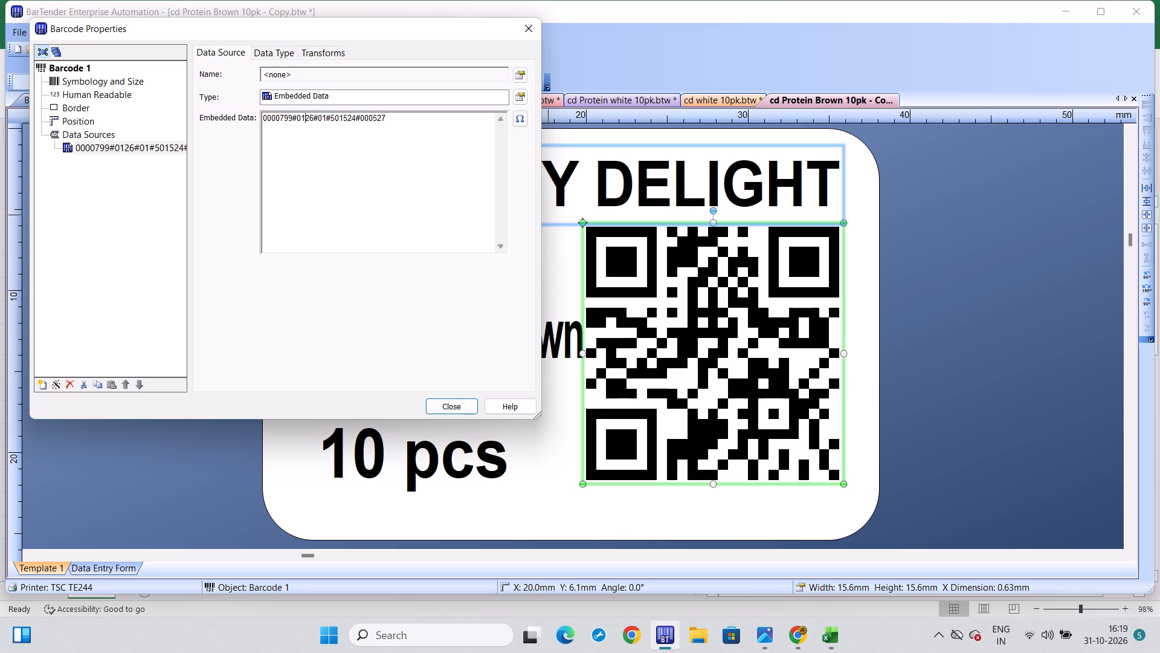
type("11")
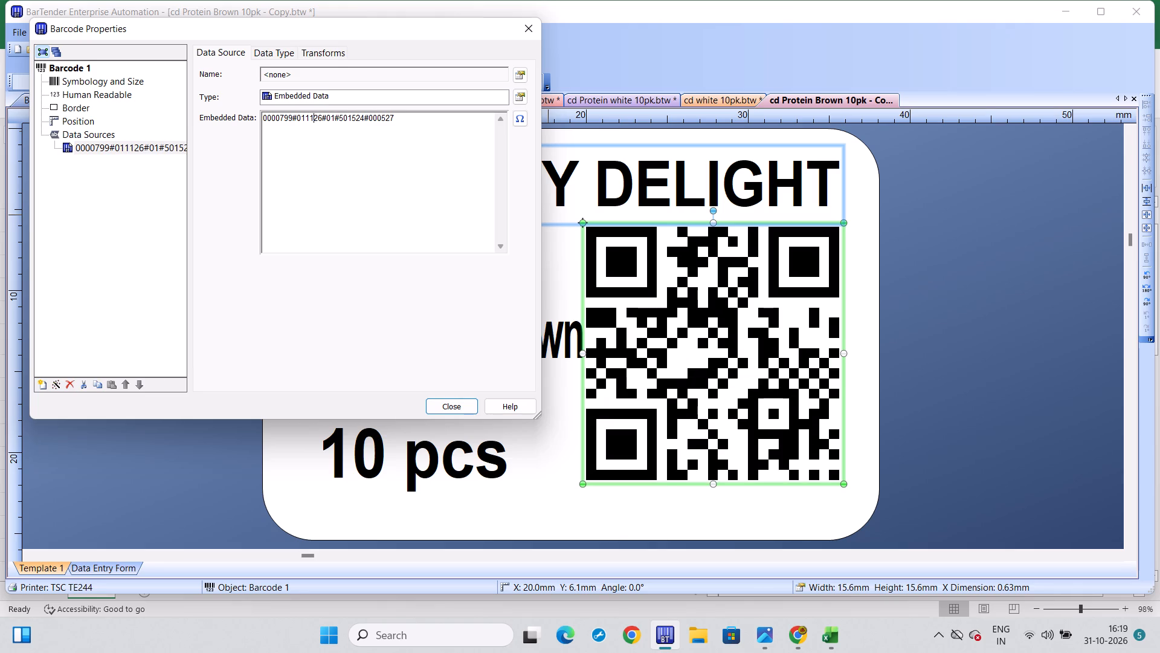
Reset the serial number at the end of the QR code's embedded data to 000001.
left_click(398, 119)
key("BackSpace")
key("BackSpace")
key("BackSpace")
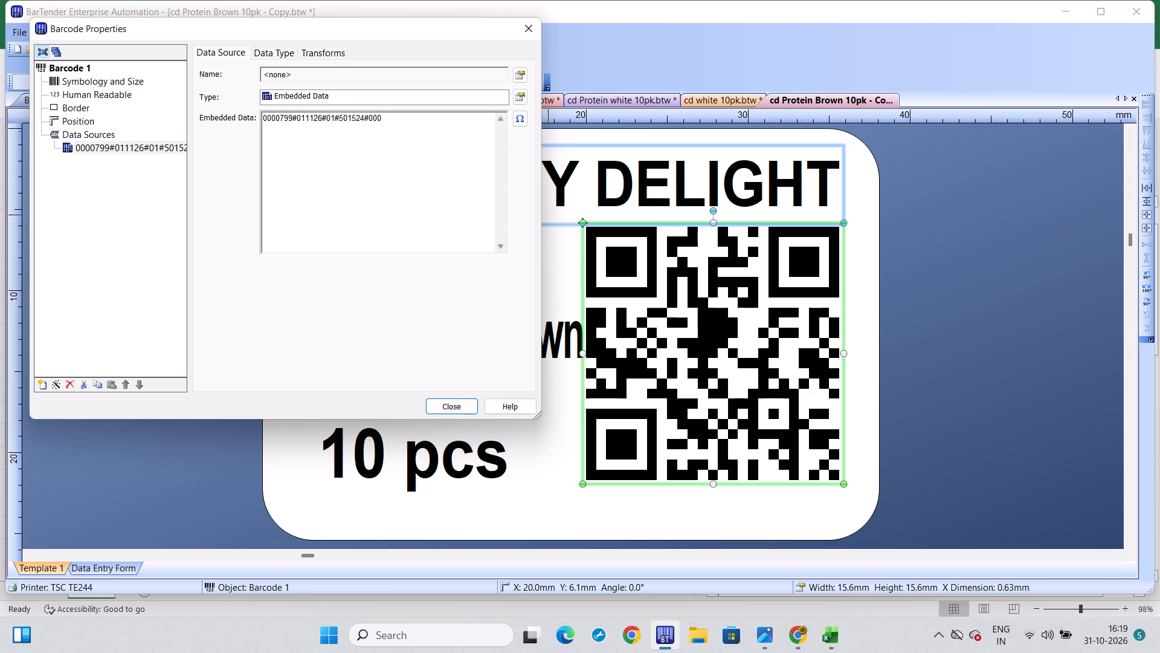
type("001")
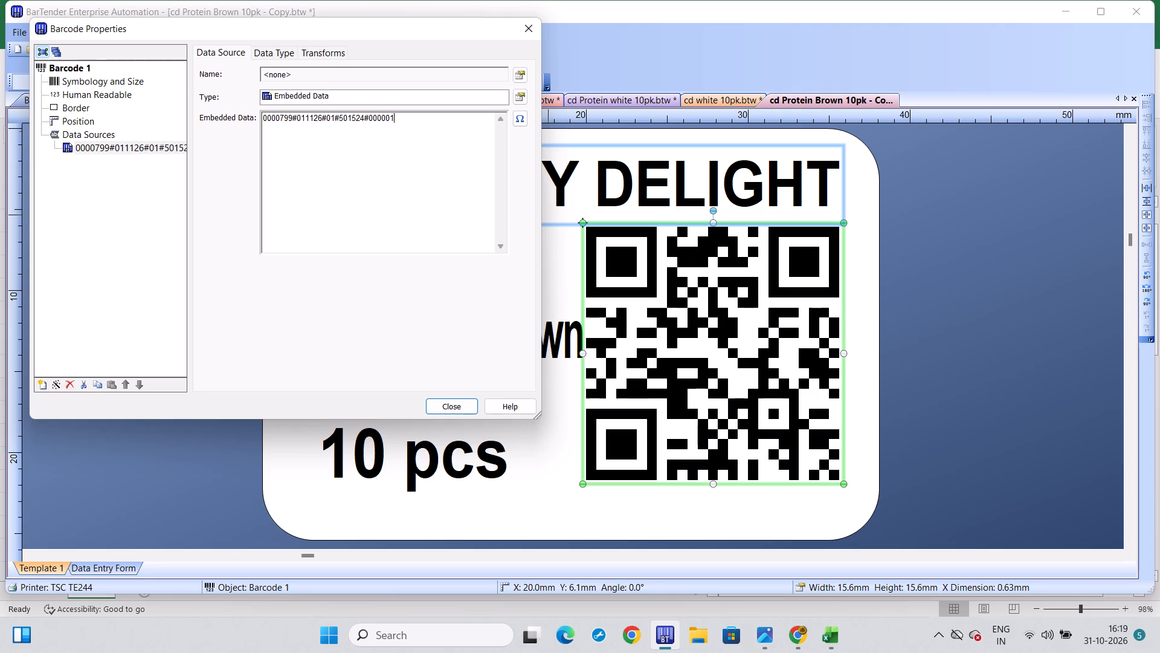
Set the segment before the serial number in the QR code data to 501620, then recheck the barcode data.
left_click(364, 118)
key("BackSpace")
key("BackSpace")
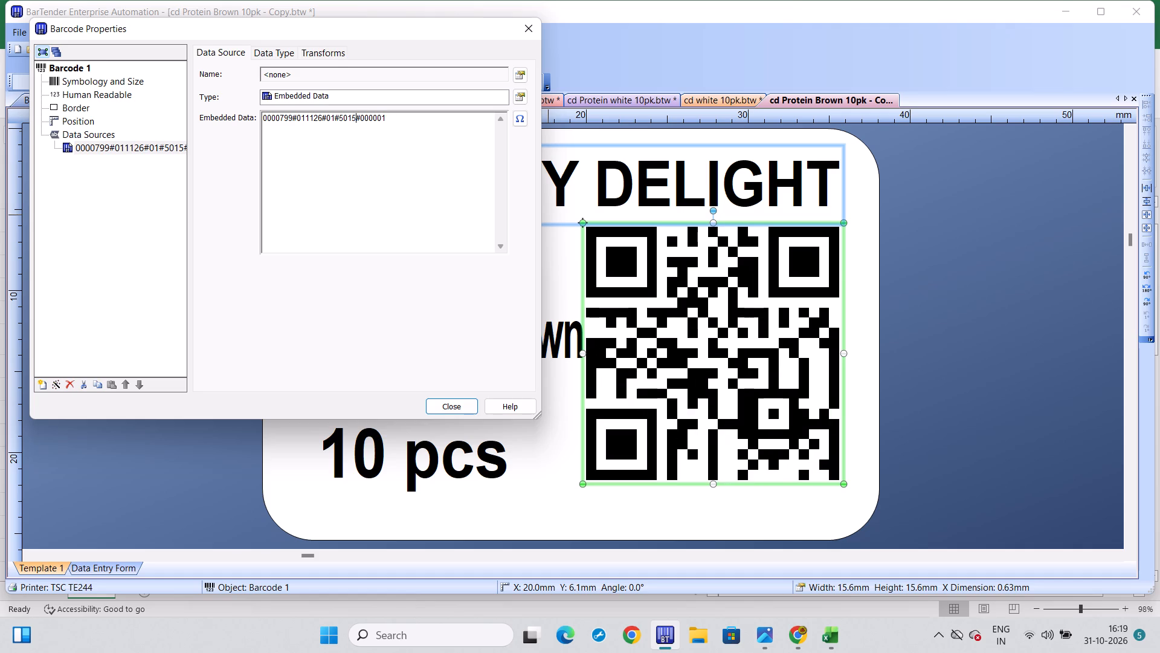
key("BackSpace")
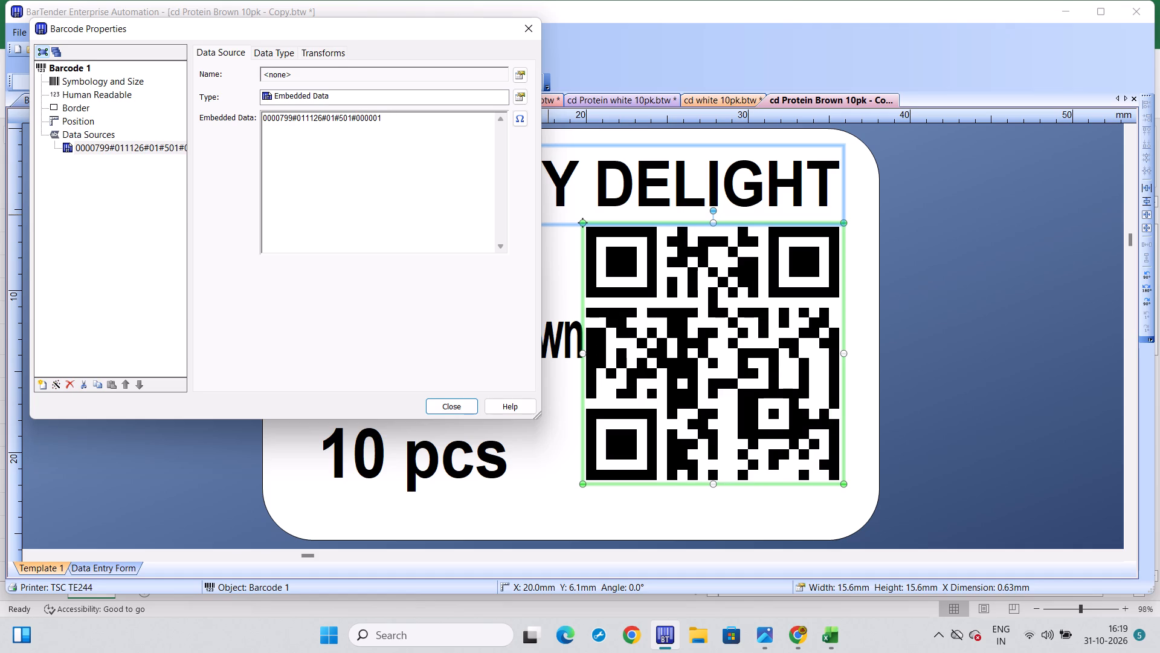
type("620")
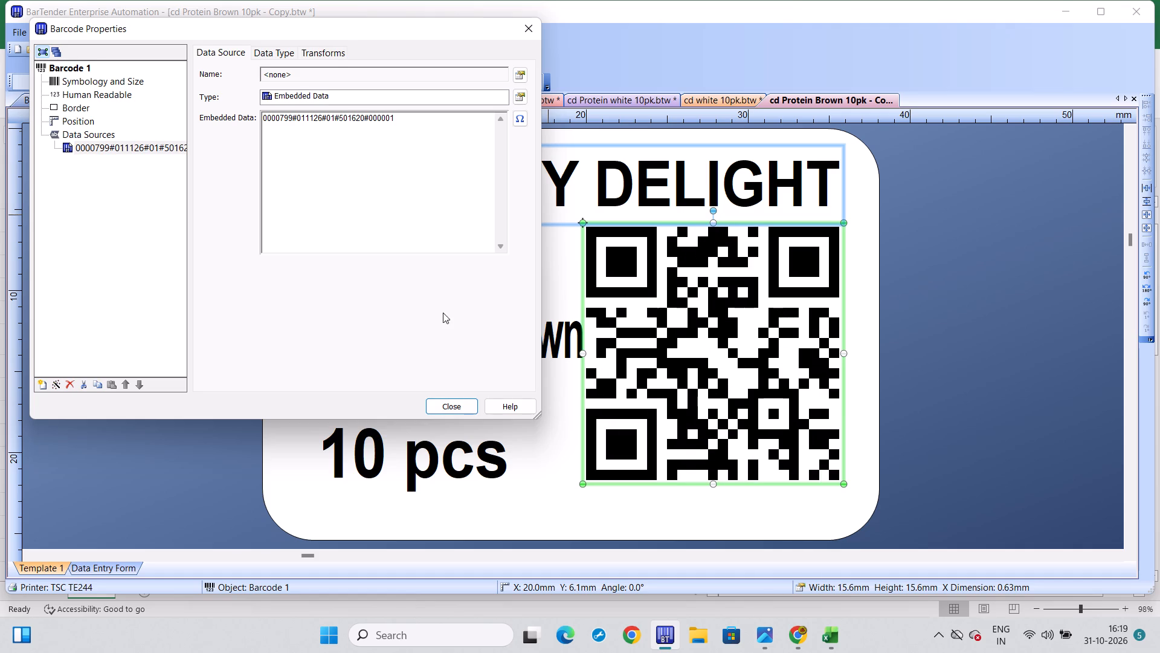
left_click(442, 406)
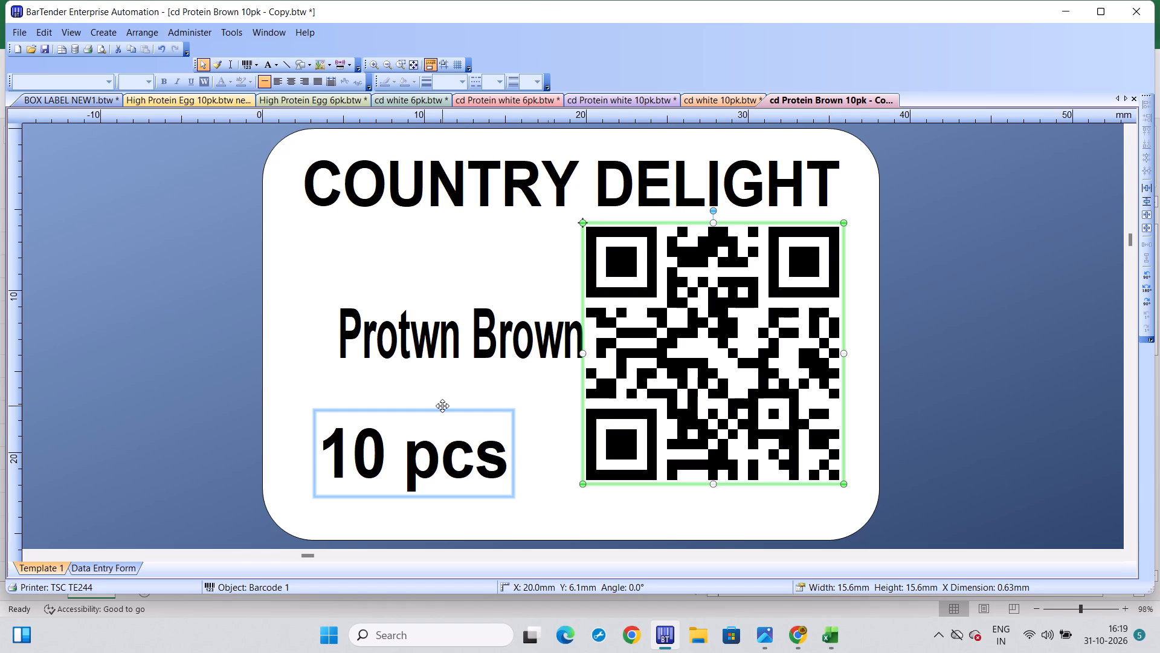
double_click(701, 292)
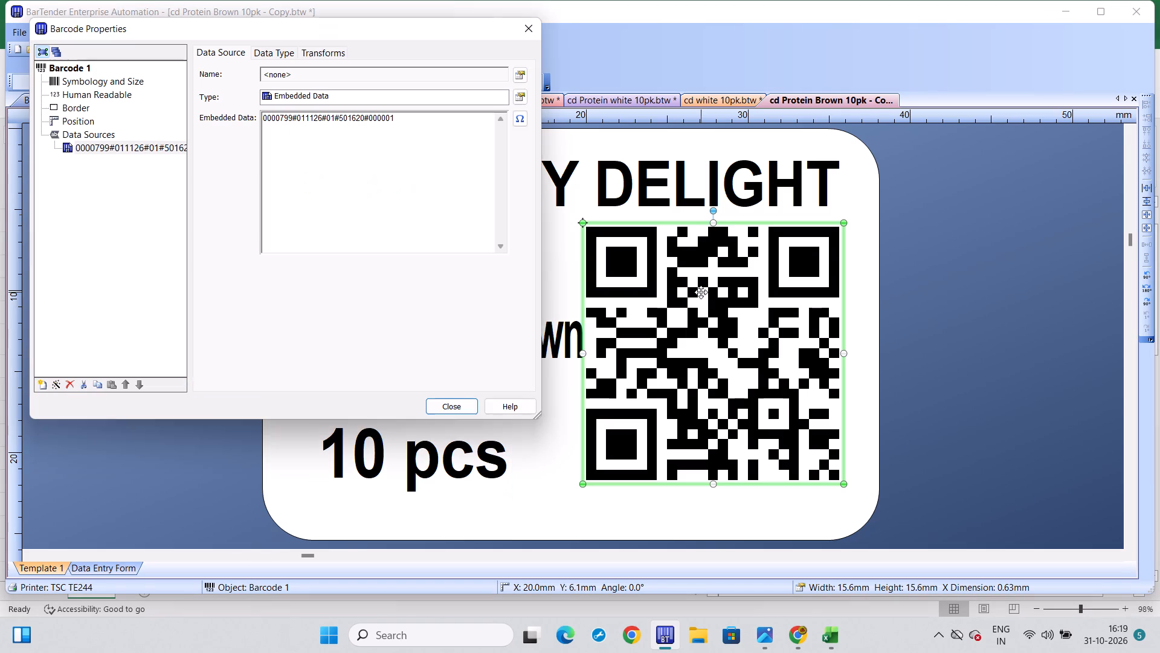
left_click(458, 405)
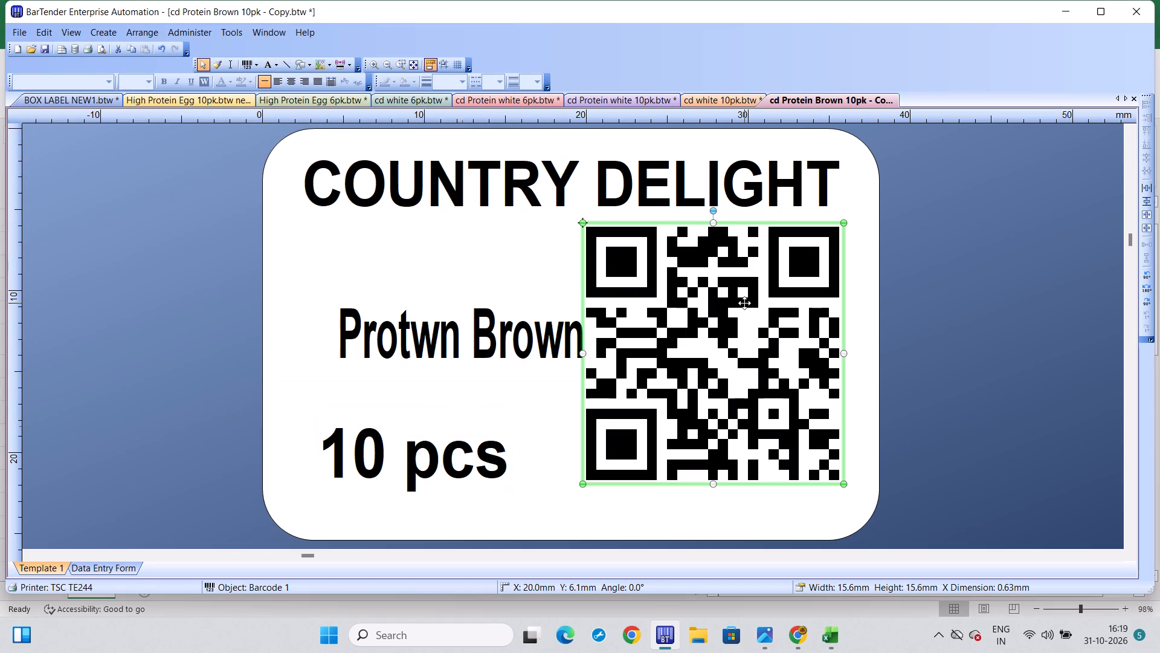
Print the Protein Brown 10 pcs label on the TSC TE244 with 350 serial numbers.
key("ctrl+p")
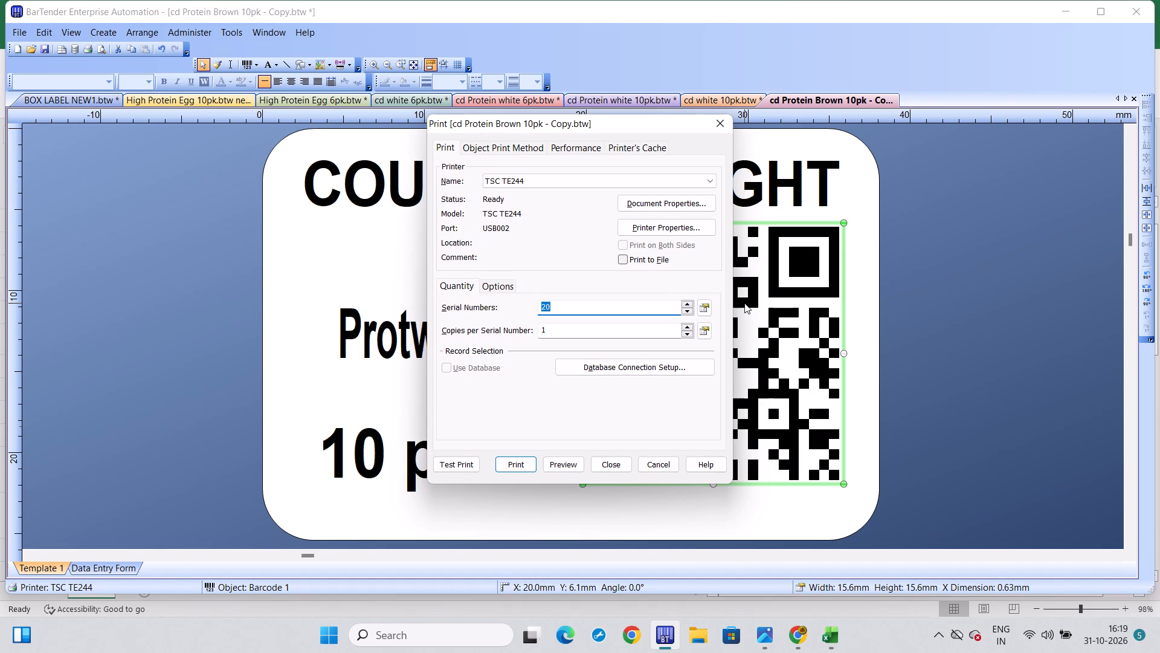
type("350")
left_click(519, 463)
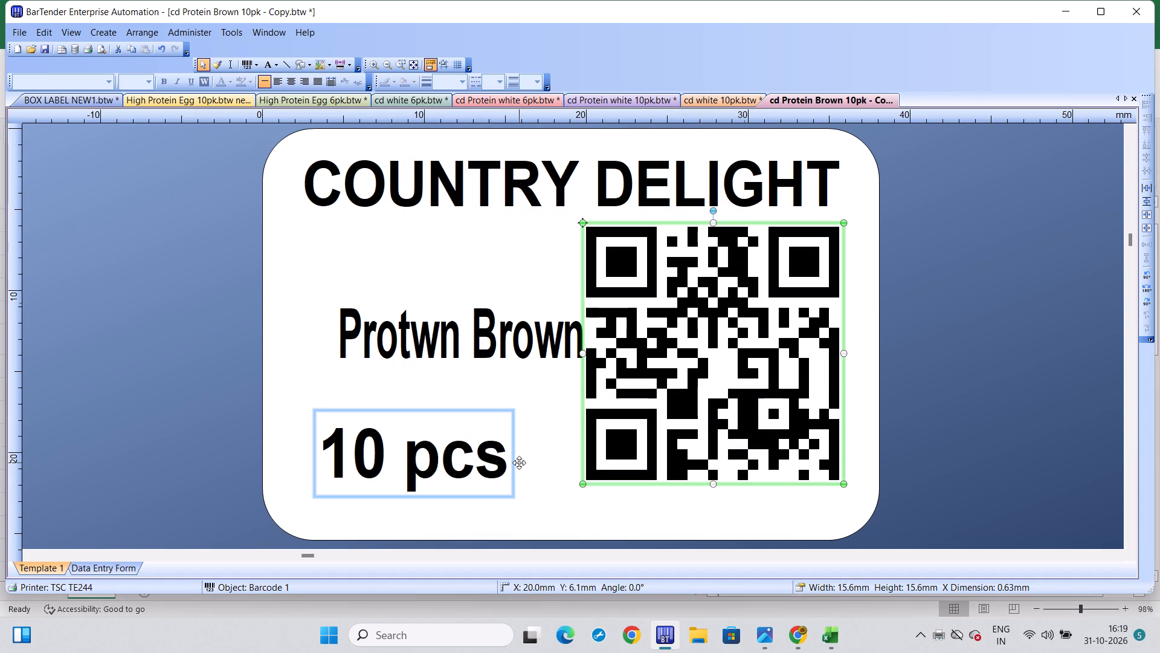
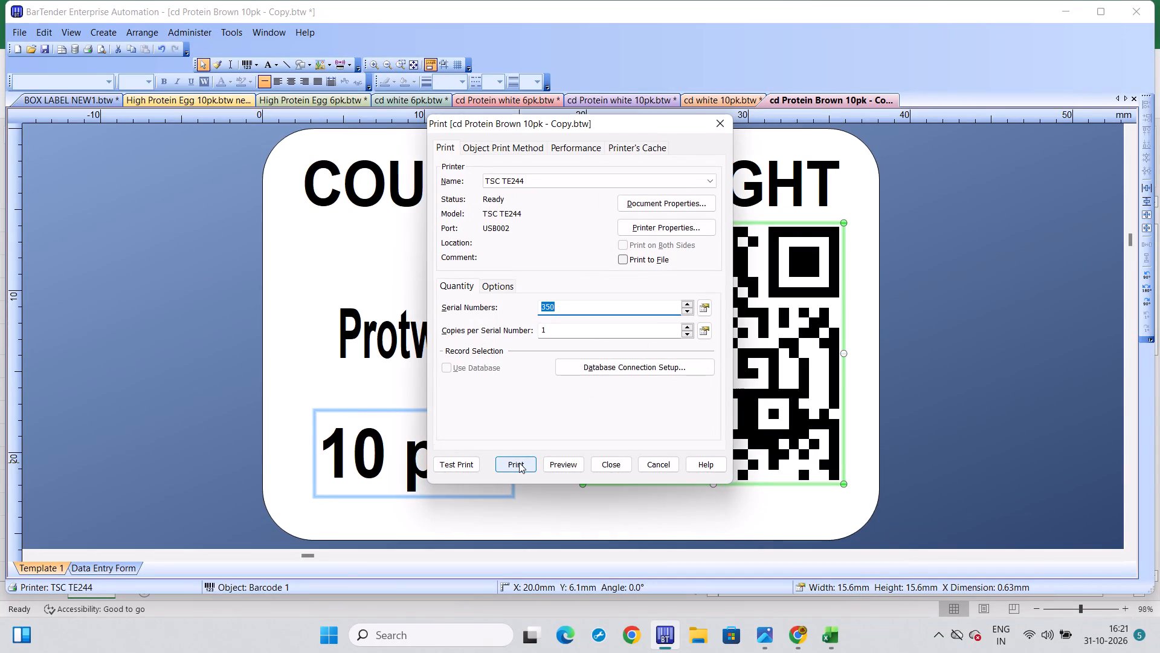
Print the Protein Brown 10 pcs label again on the TSC TE244, this time with 20 serial numbers.
type("20")
left_click(524, 465)
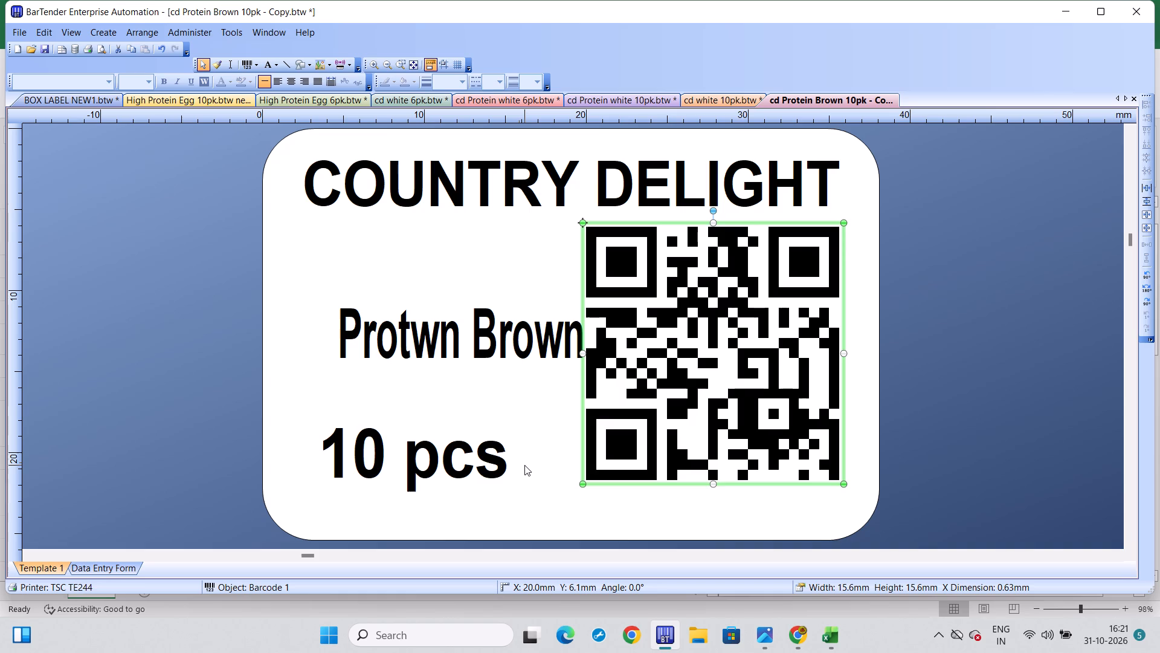
Return to the BOX LABEL NEW1 label document.
left_click(48, 102)
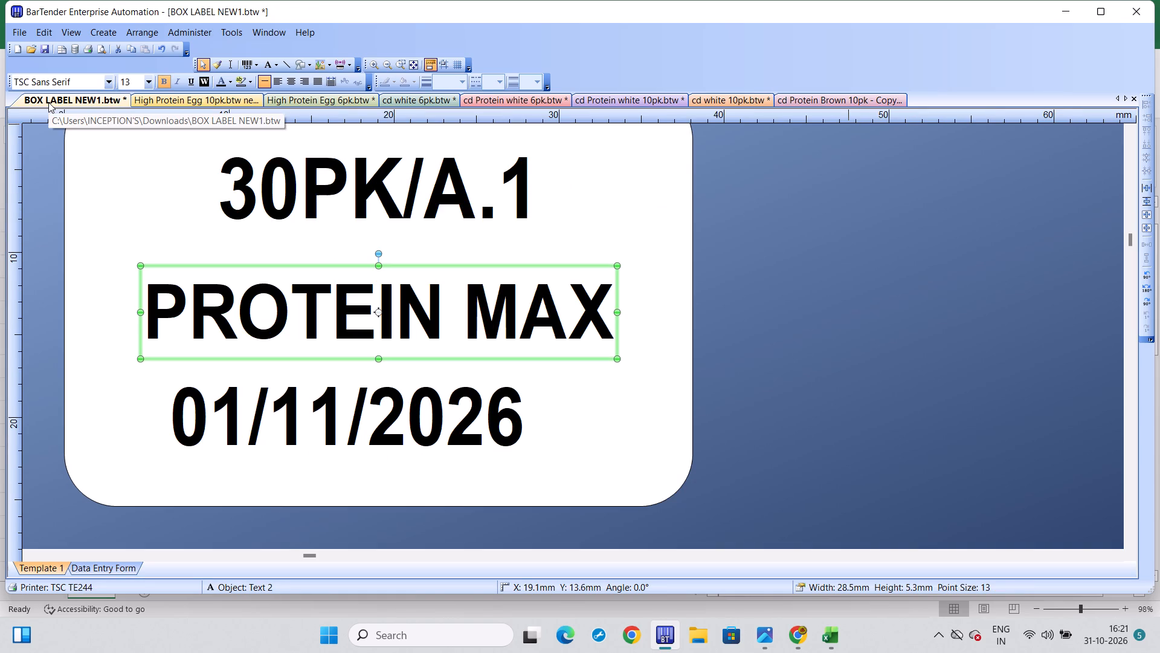
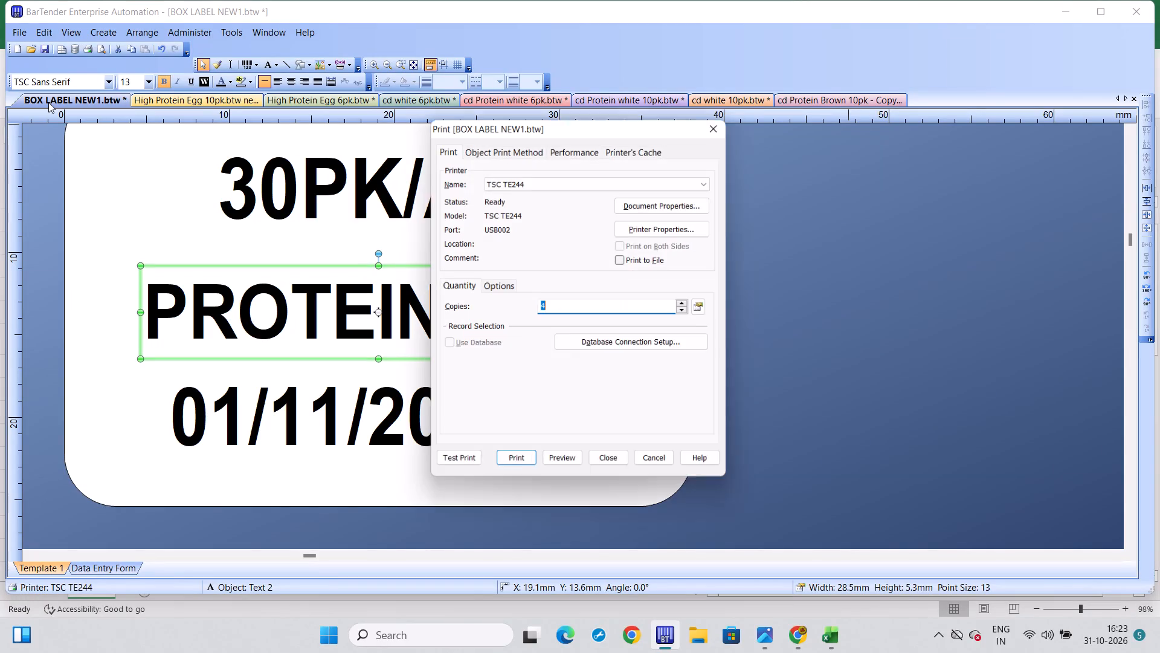
Print 34 copies of the 30PK/A.1 PROTEIN MAX box label on the TSC TE244.
type("34")
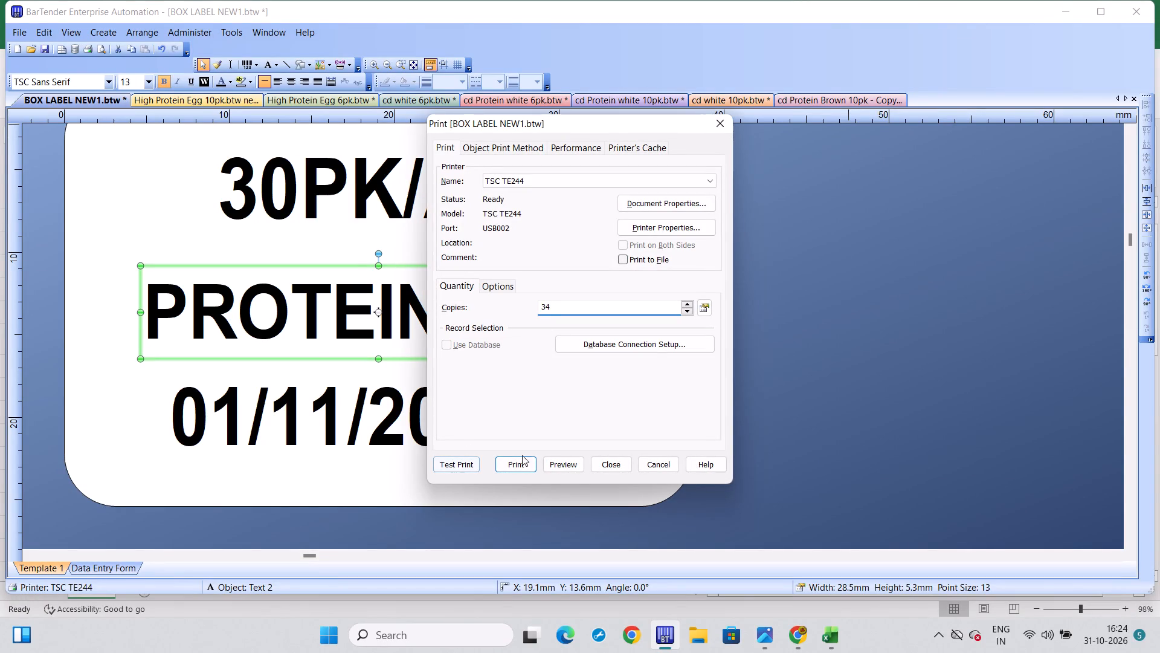
left_click(510, 466)
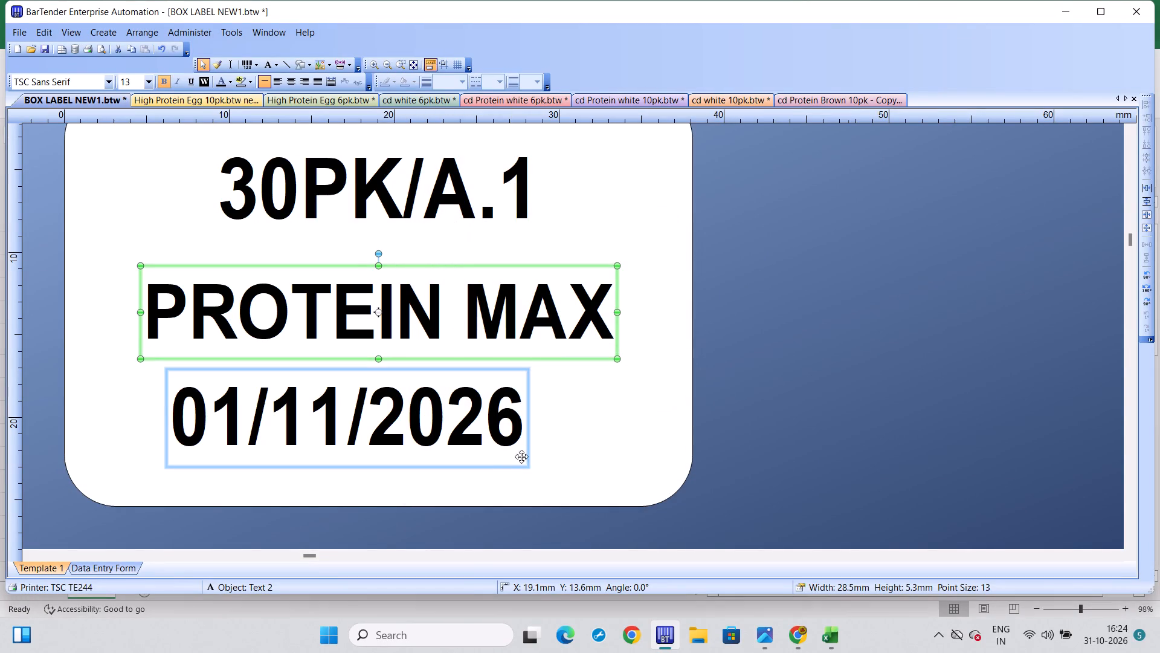
Replace the product name PROTEIN MAX on the box label with FARM WHITE.
double_click(587, 326)
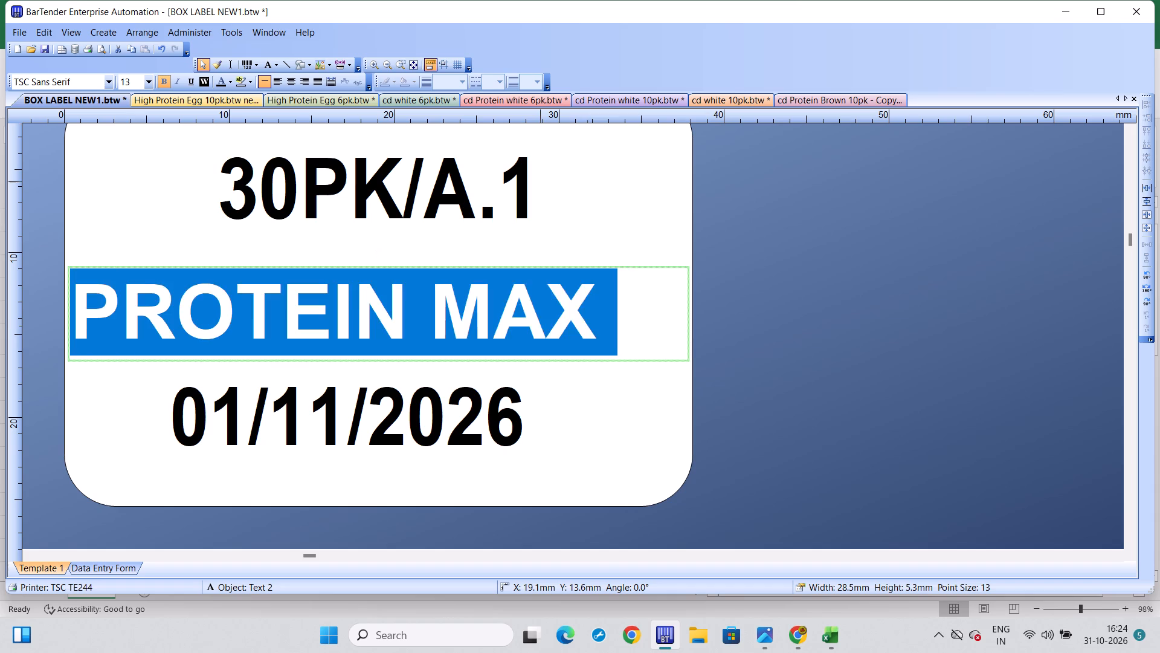
left_click(587, 326)
key("BackSpace")
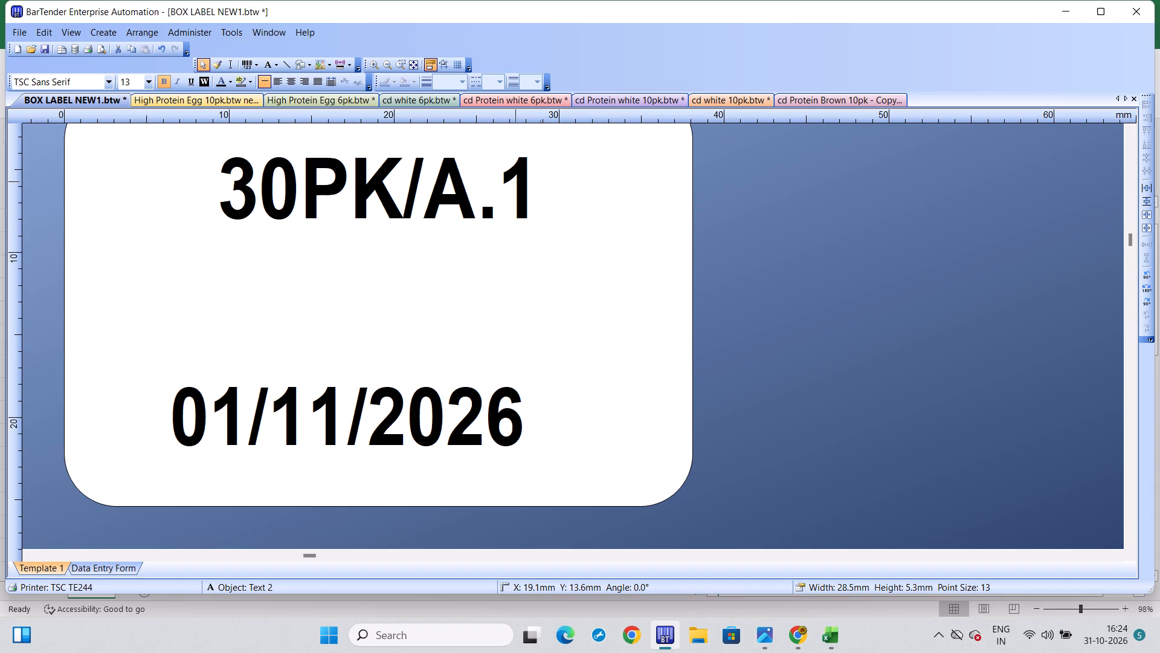
key("BackSpace")
key("BackSpace")
key("BackSpace")
key("BackSpace")
key("BackSpace")
key("BackSpace")
key("BackSpace")
key("BackSpace")
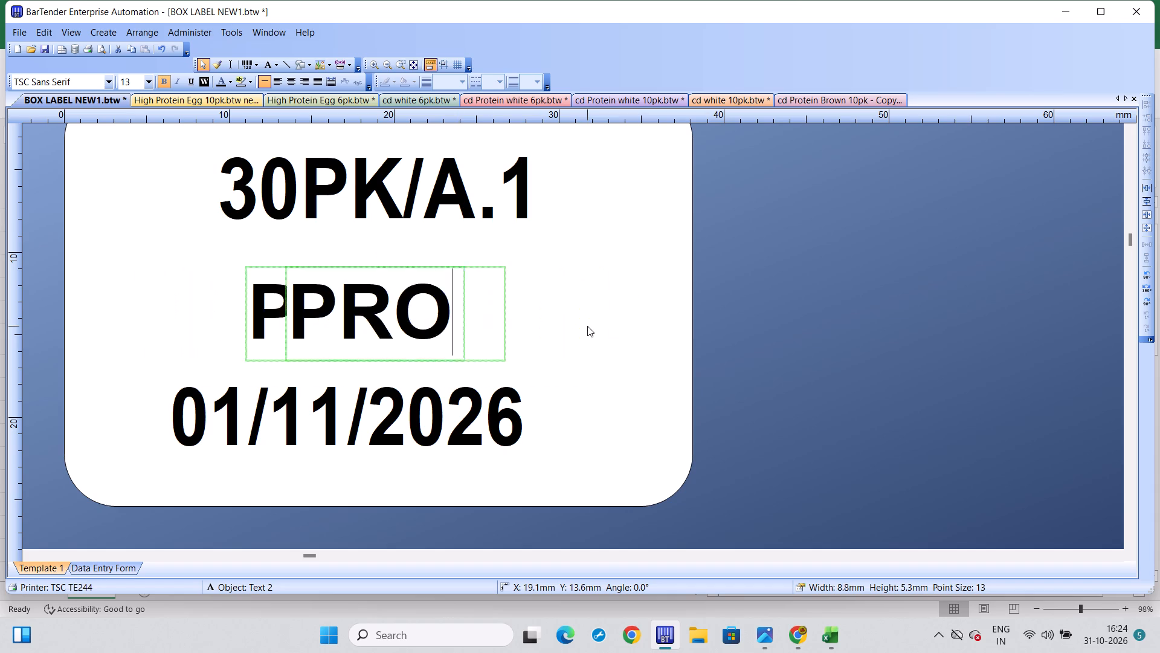
key("BackSpace")
key("BackSpace")
type("FARM")
key("space")
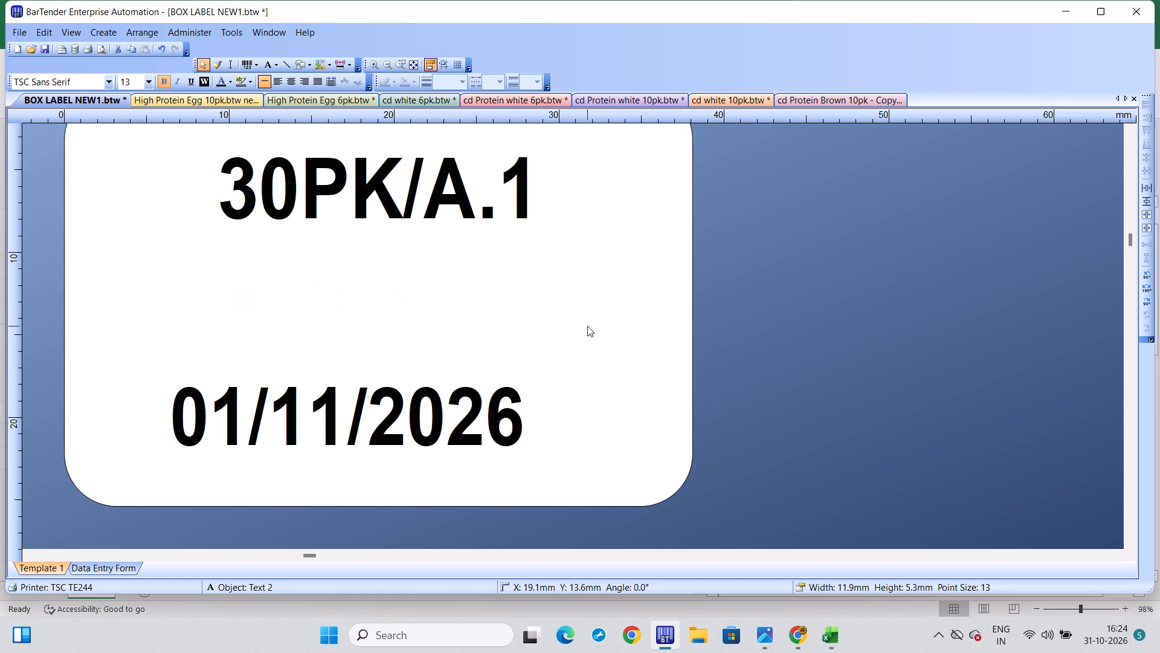
key("w")
type("HITE")
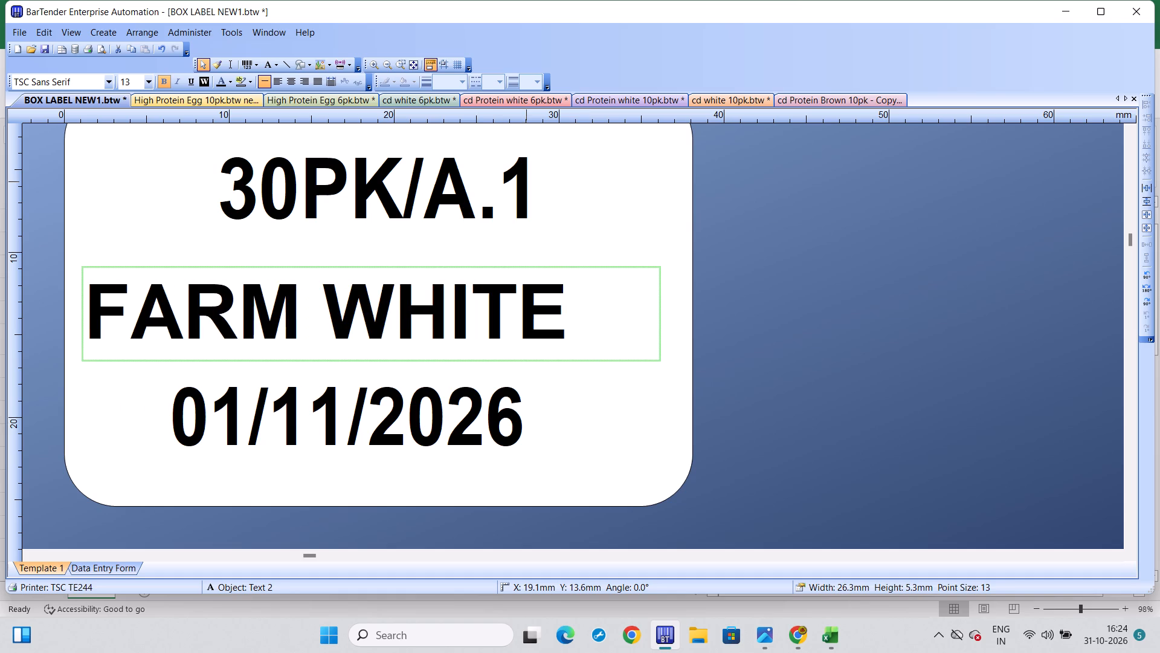
Print 10 copies of the FARM WHITE box label on the TSC TE244.
key("ctrl+p")
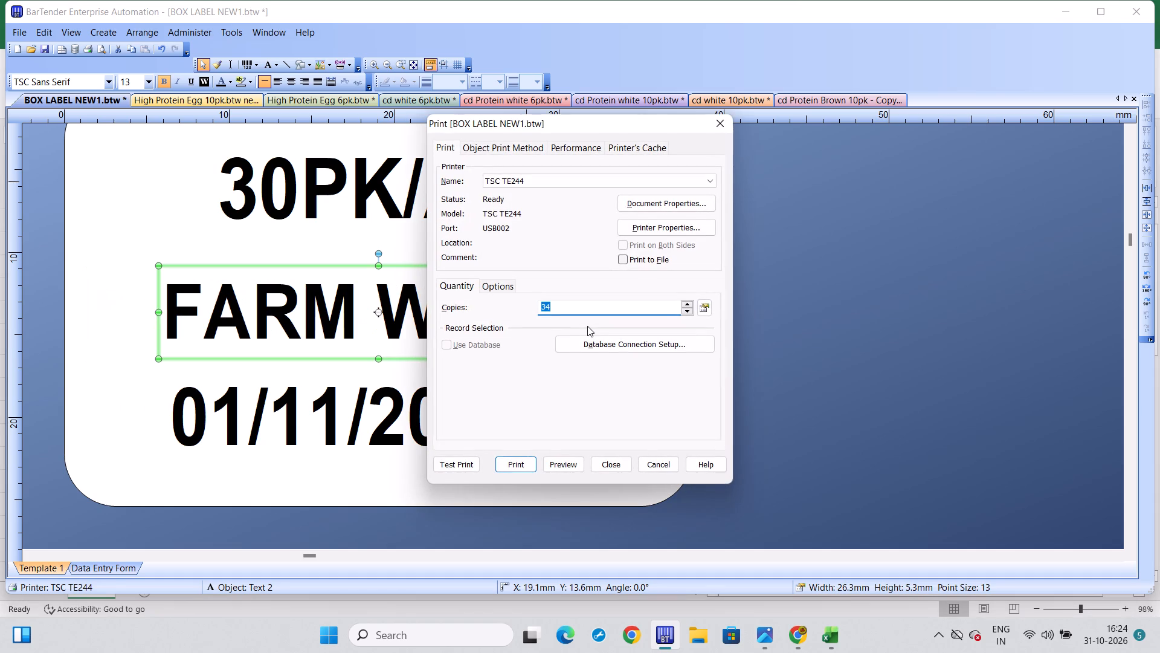
type("10")
left_click(519, 469)
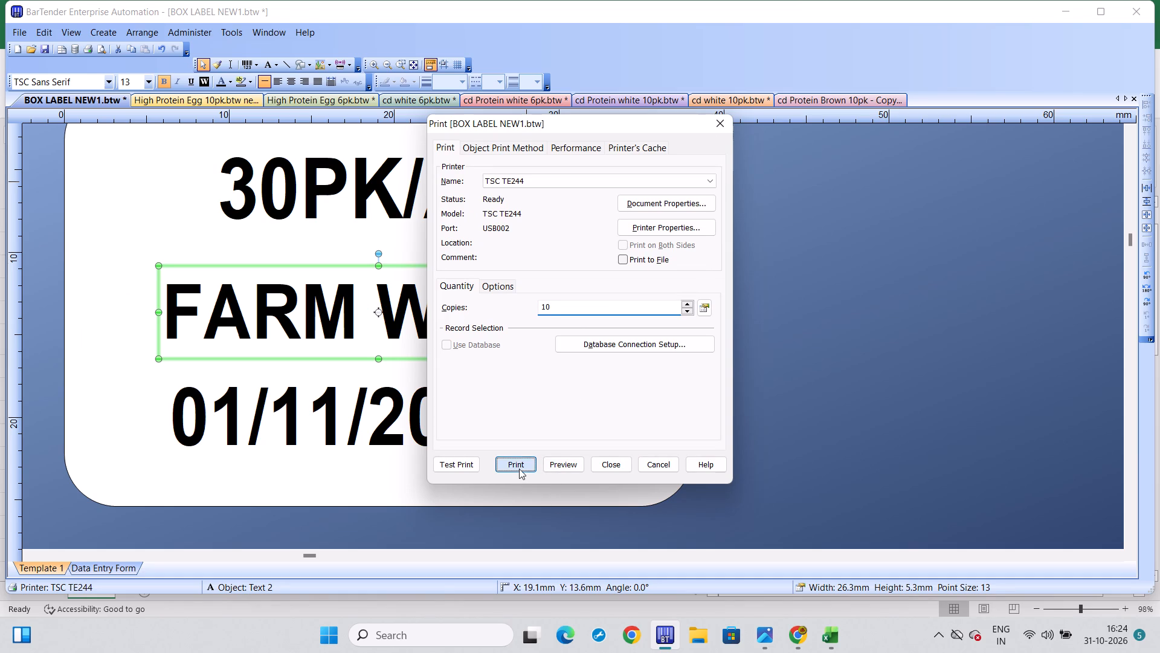
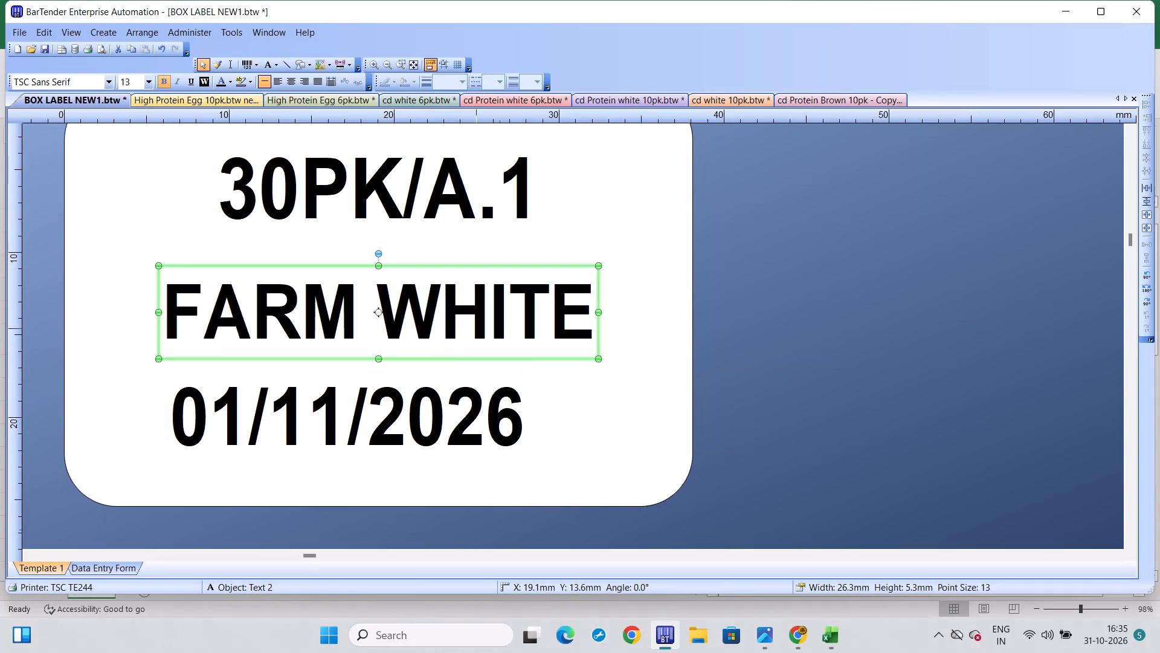
Replace the product name FARM WHITE on the box label with CD BROWN.
left_click(476, 328)
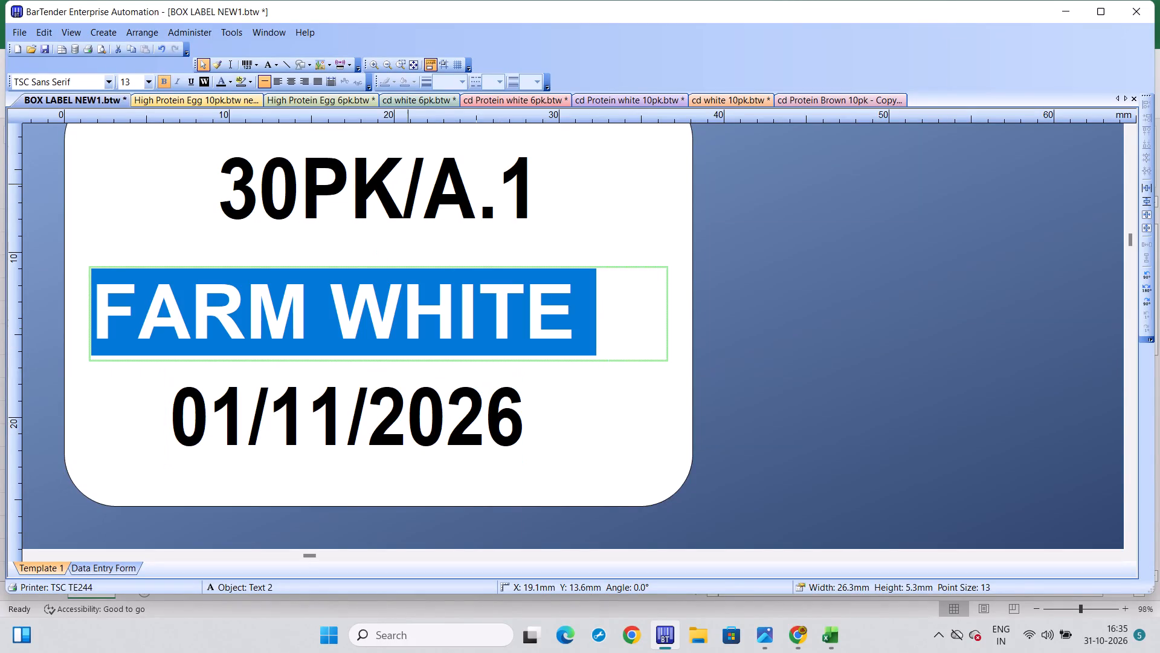
key("BackSpace")
type("CD")
key("space")
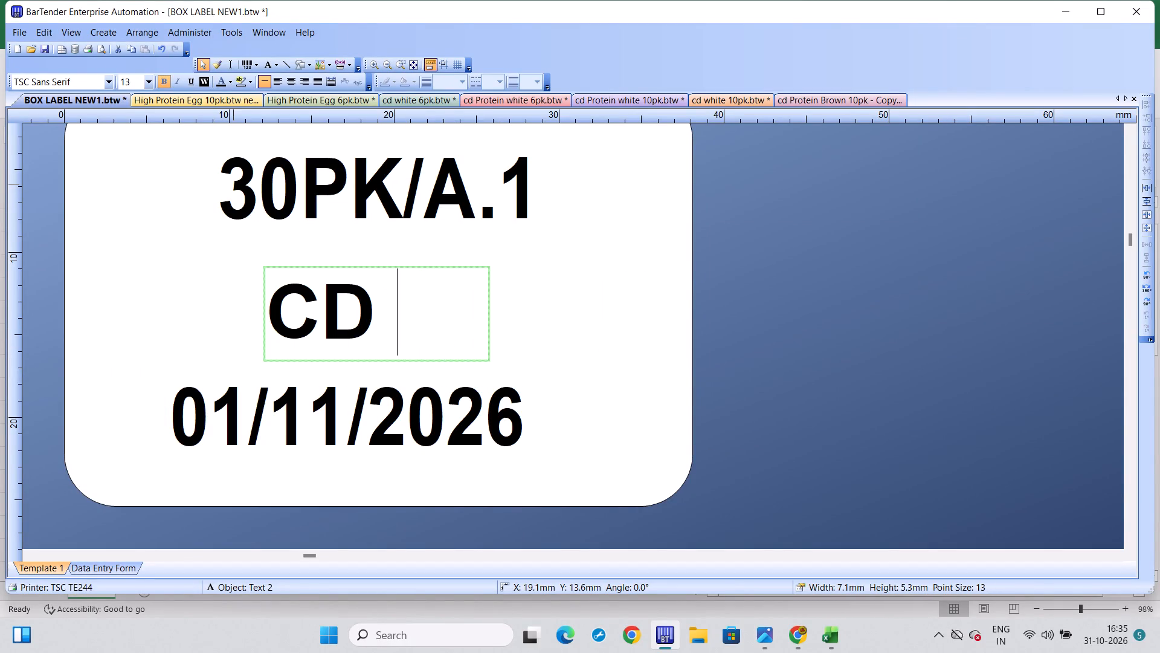
type("BROWN")
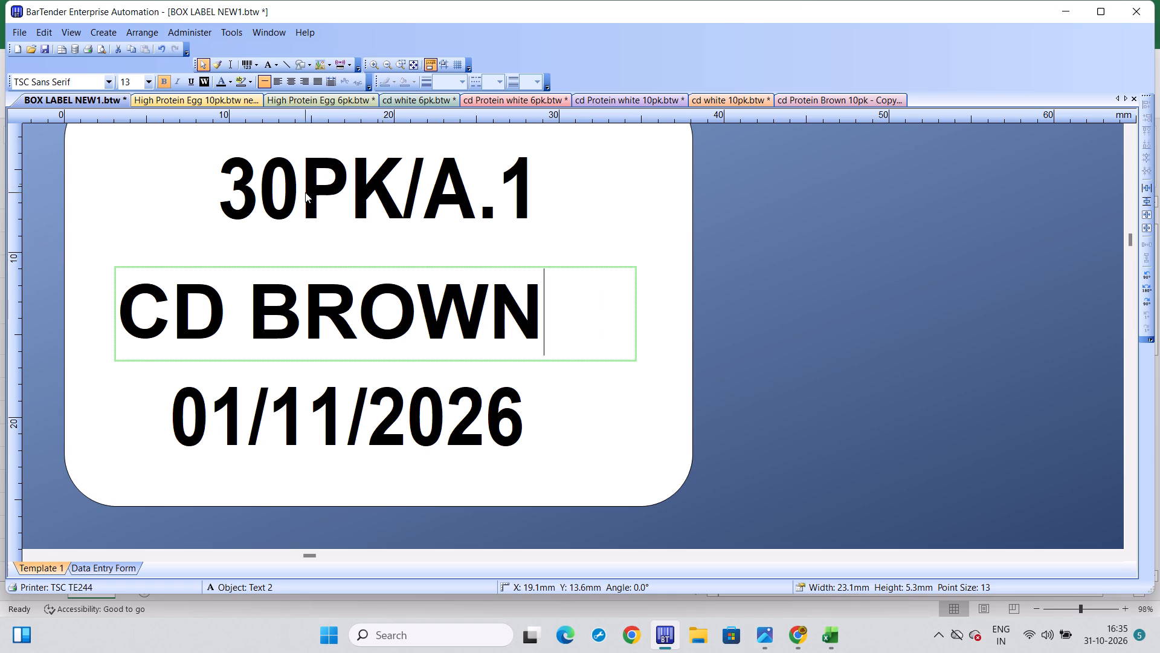
Change the pack size in the box label's top line to 10PK, keeping the /A.1 suffix.
left_click(300, 189)
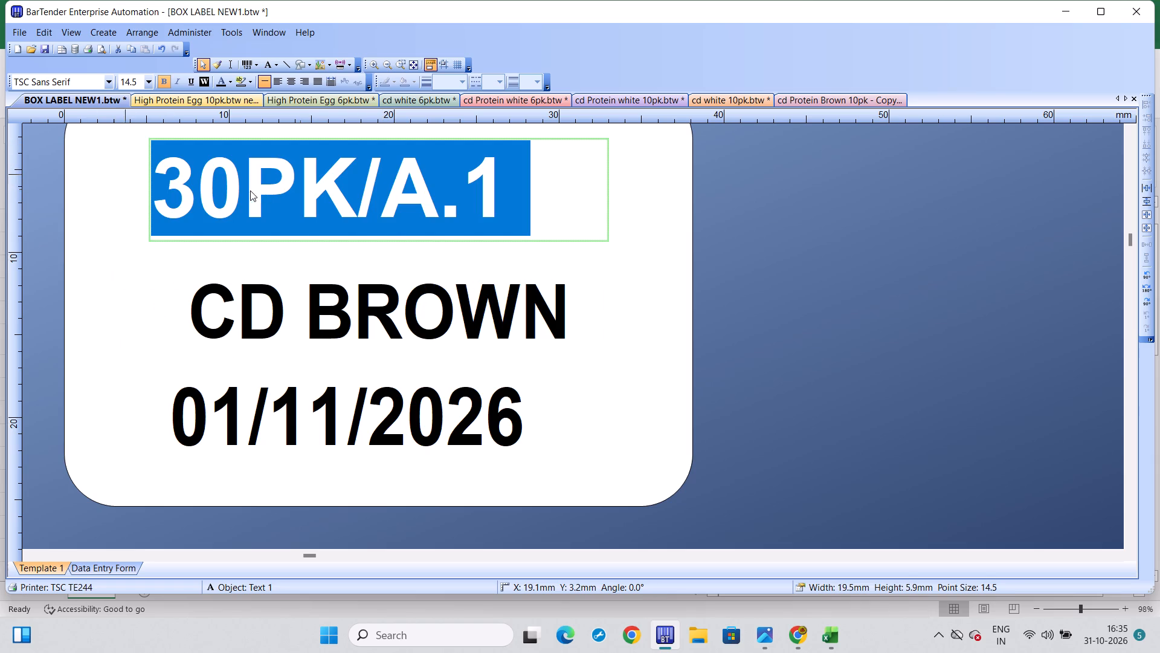
left_click(244, 190)
key("BackSpace")
key("BackSpace")
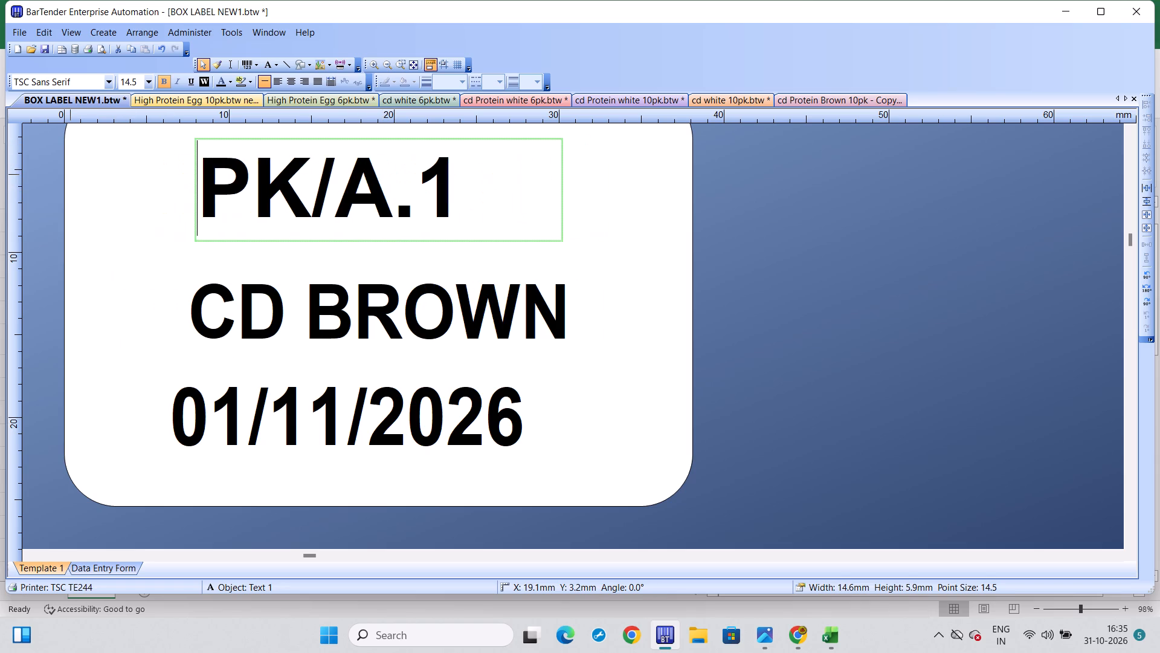
type("10")
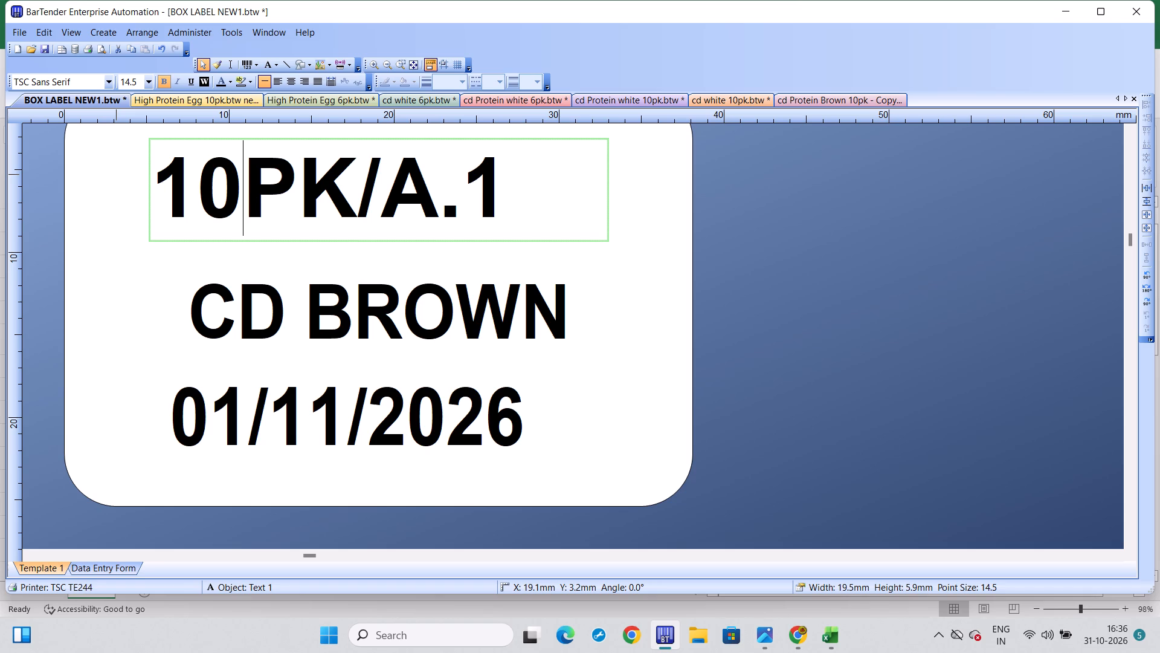
Print 15 copies of the 10PK/A.1 CD BROWN box label on the TSC TE244.
key("ctrl+p")
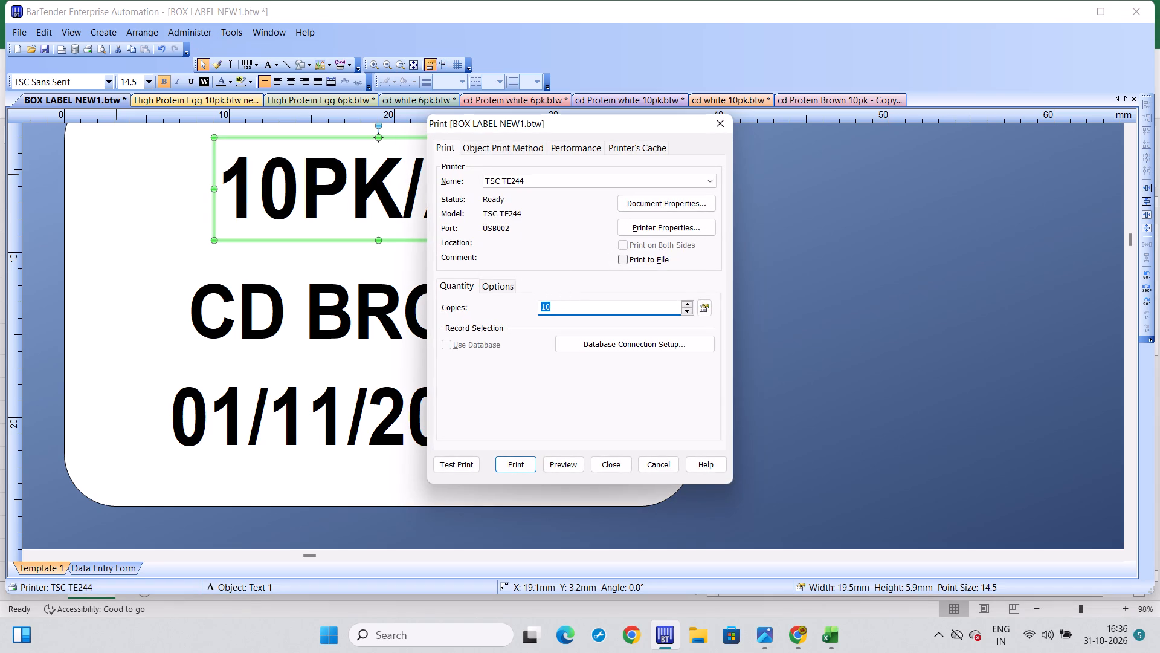
key("BackSpace")
type("15")
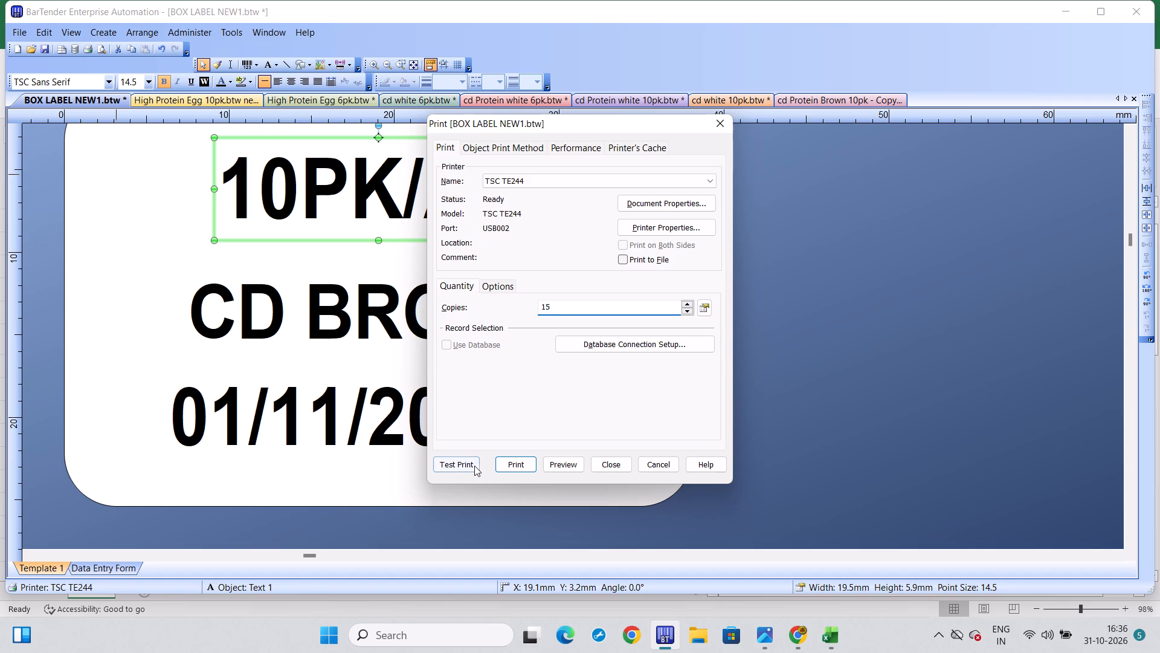
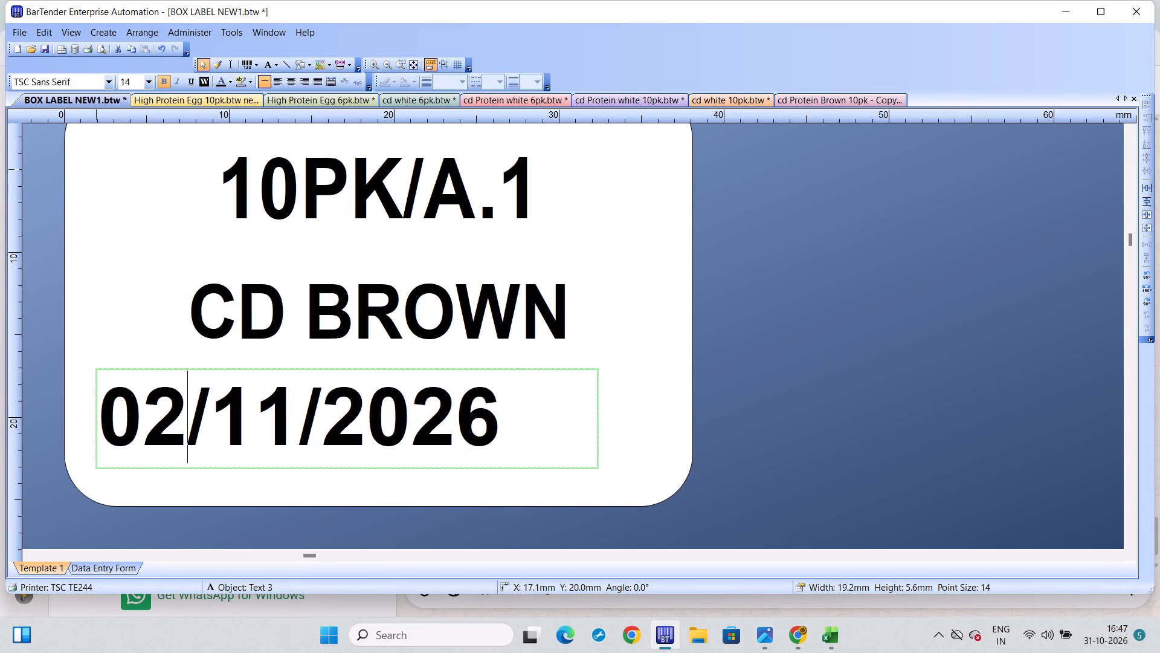
Replace the product name CD BROWN on the box label with JUMBO.
left_click(289, 296)
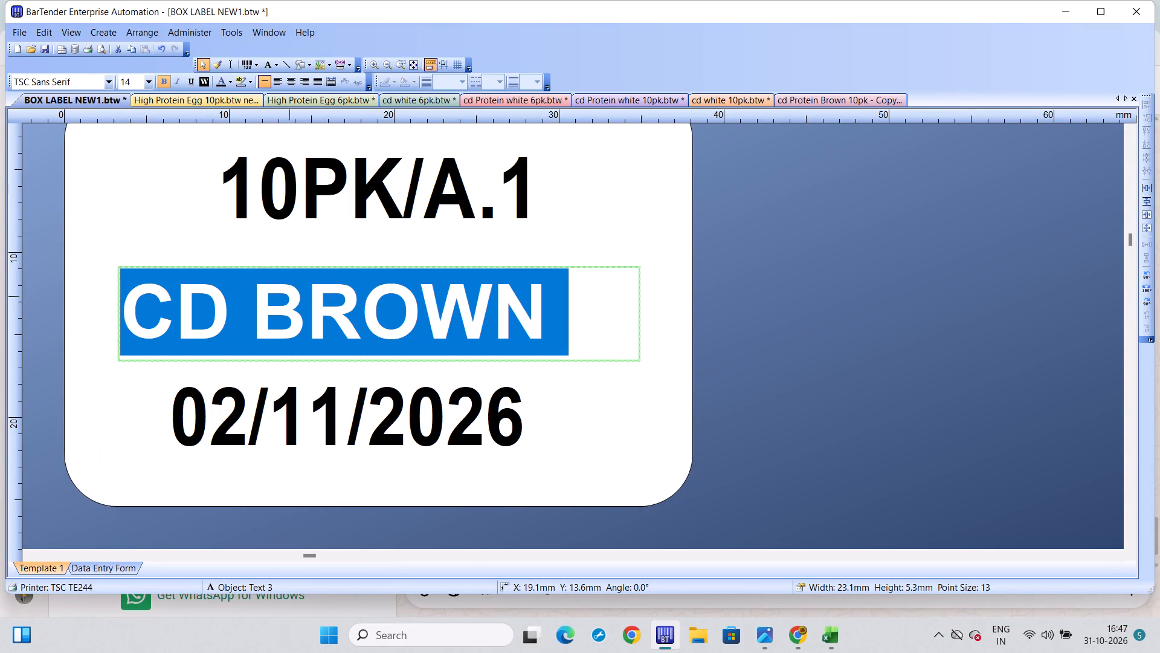
left_click(231, 301)
key("BackSpace")
key("BackSpace")
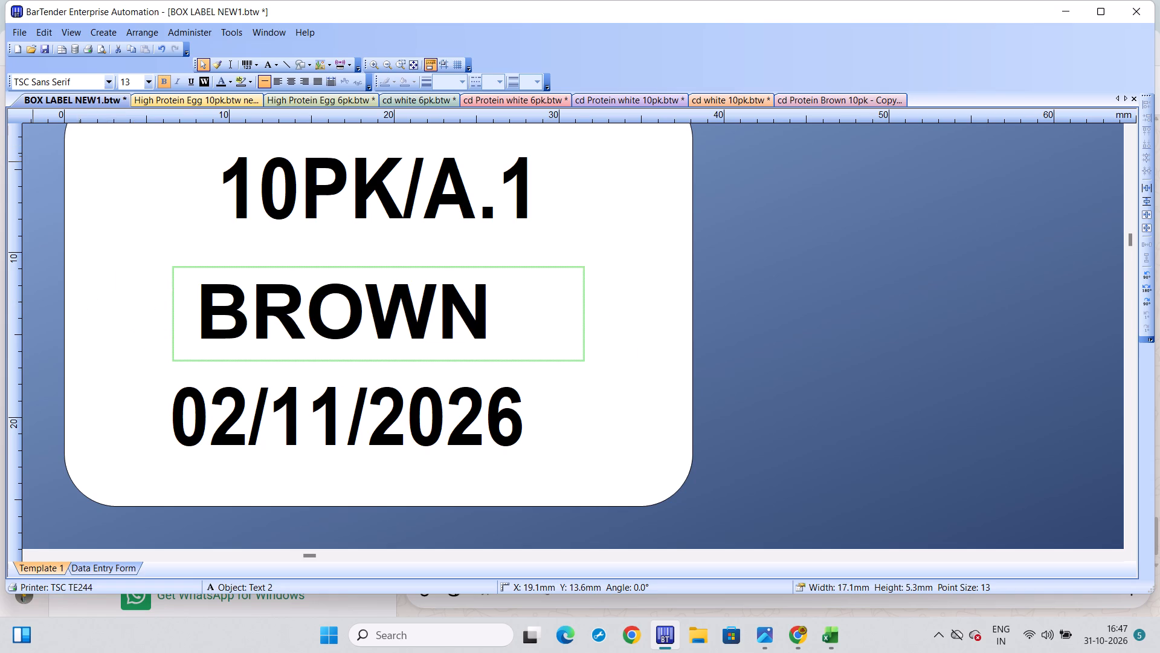
left_click(184, 306)
type("JUMBO")
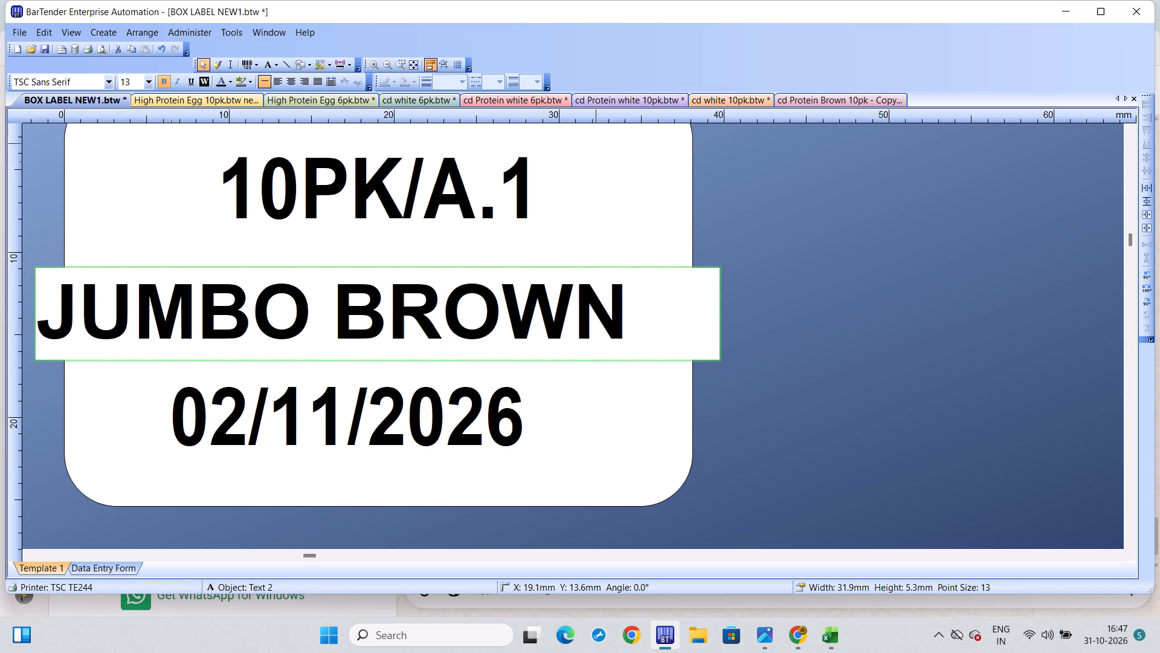
left_click(625, 294)
key("BackSpace")
key("BackSpace")
key("BackSpace")
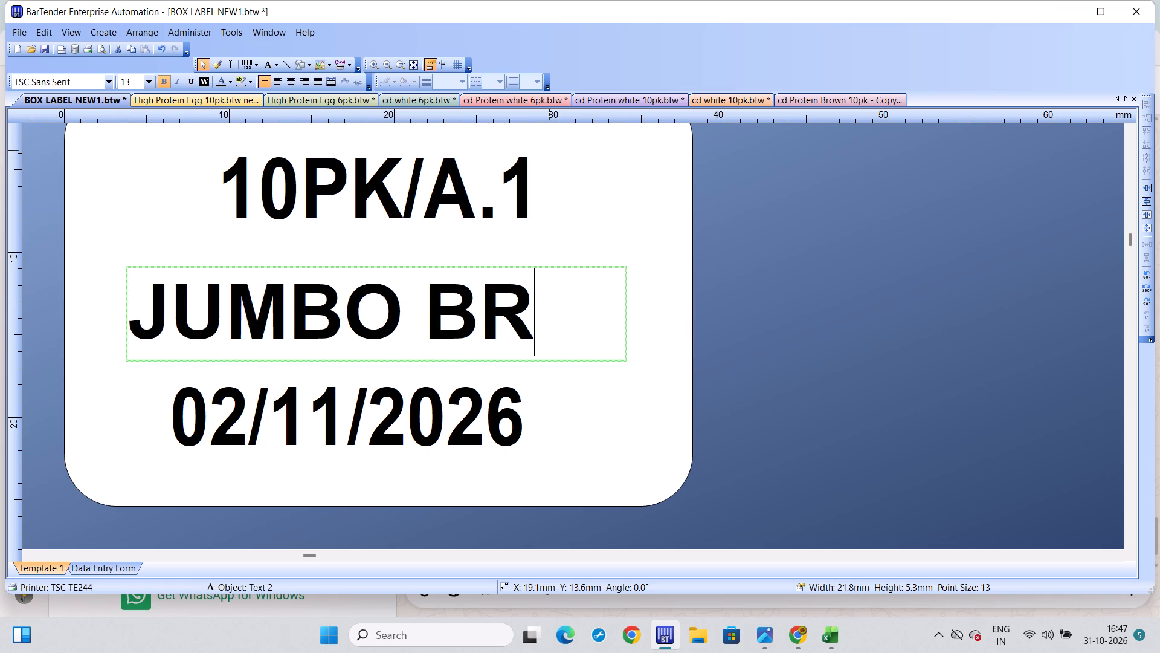
key("BackSpace")
key("BackSpace")
key("BackSpace")
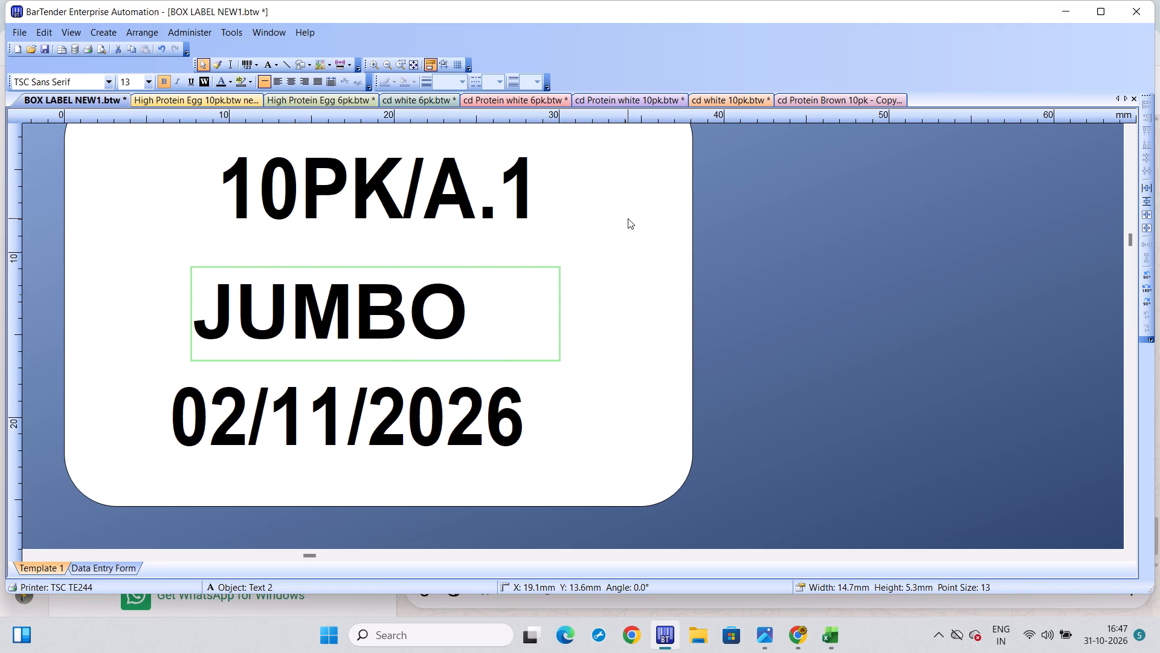
Print 2 copies of the 10PK/A.1 JUMBO box label on the TSC TE244.
key("ctrl+p")
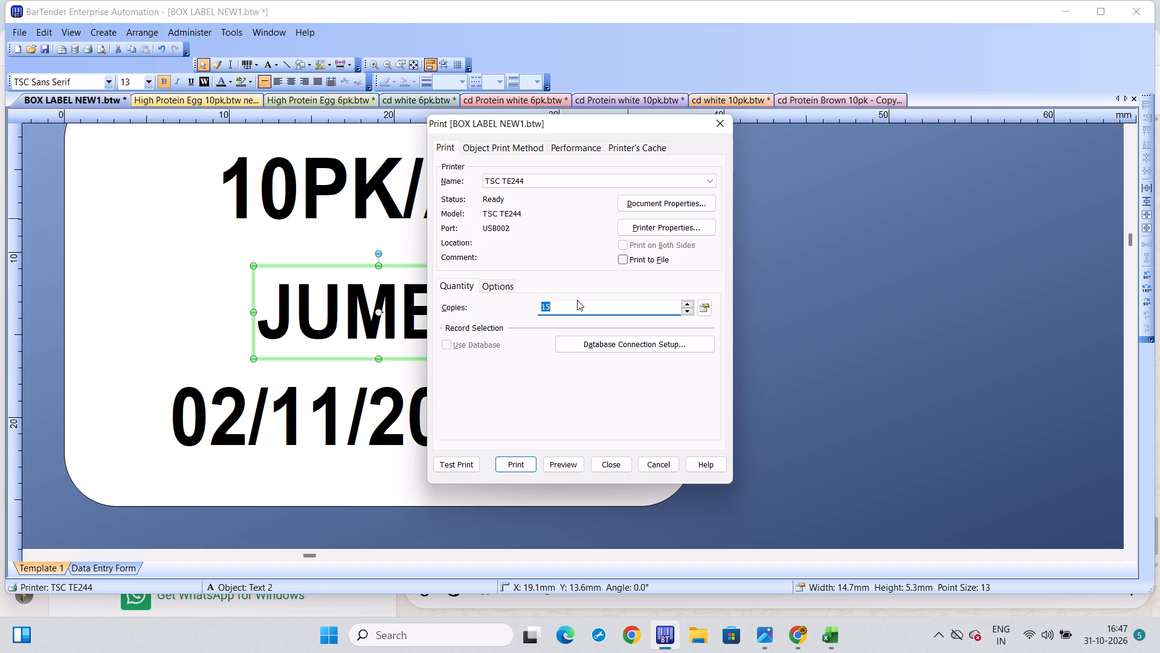
left_click(577, 302)
key("BackSpace")
key("BackSpace")
key("2")
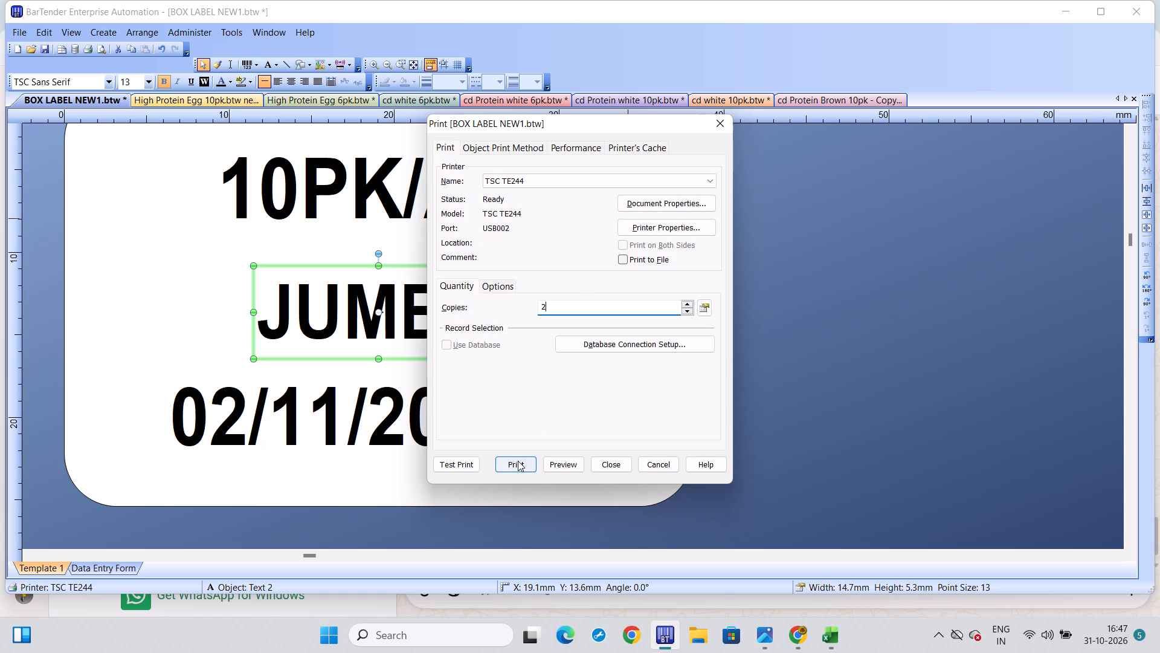
left_click(518, 461)
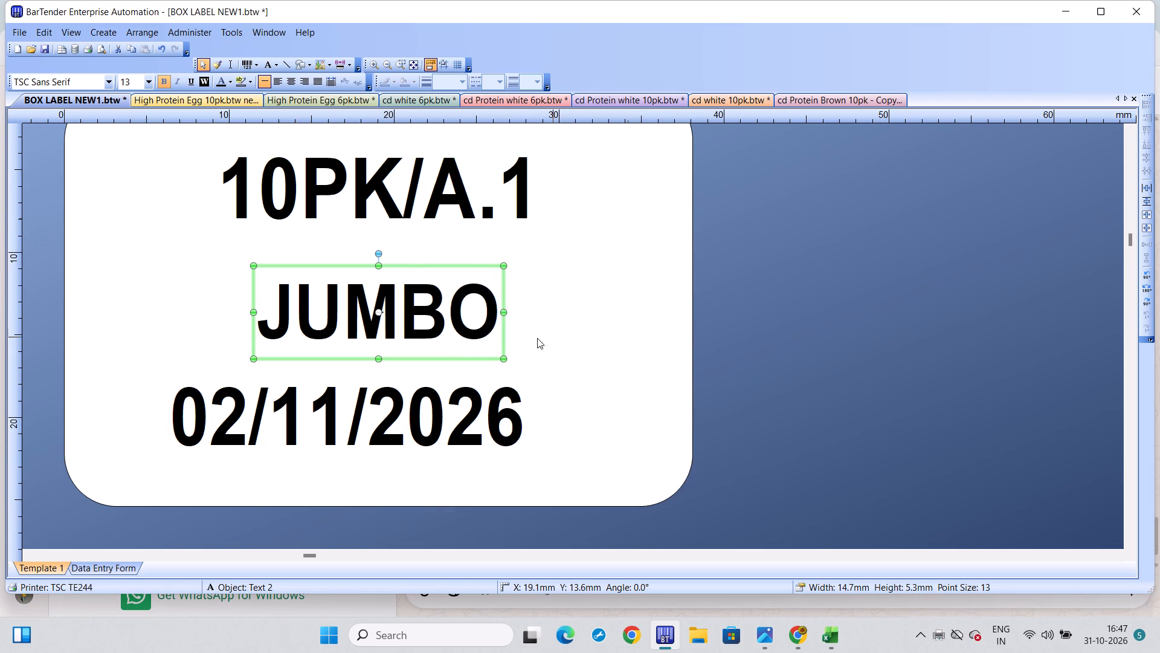
Reposition the JUMBO text between the pack size and date lines, at about X 17.7 mm, Y 13.9 mm.
left_click_drag(499, 334, 471, 316)
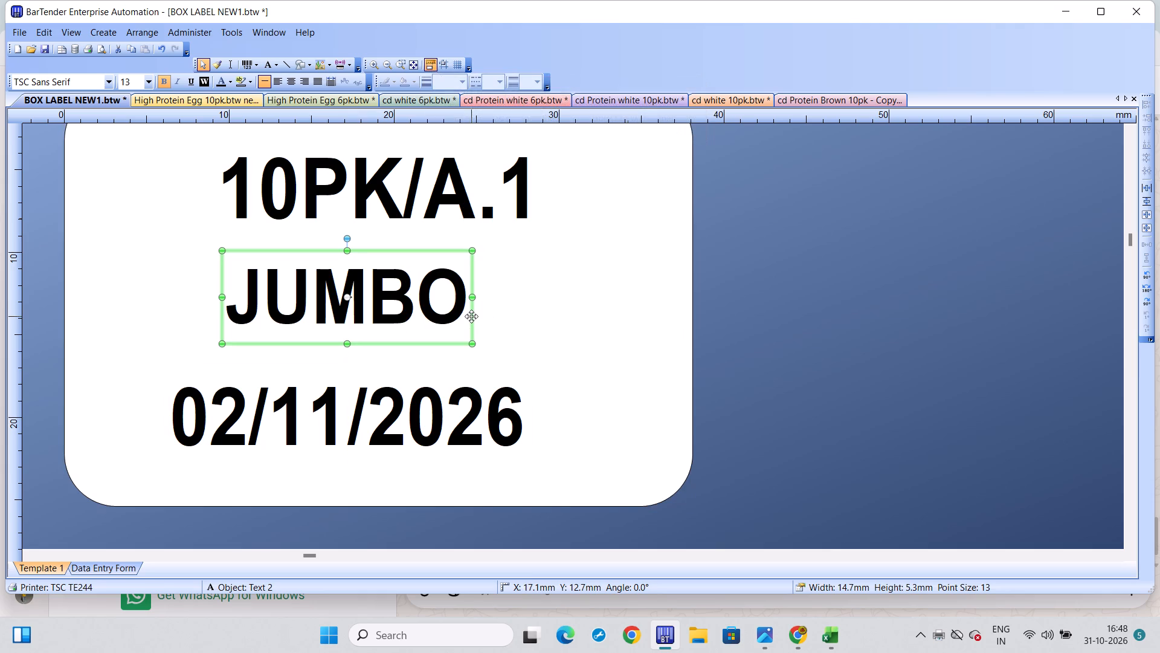
left_click(447, 332)
left_click_drag(447, 332, 457, 354)
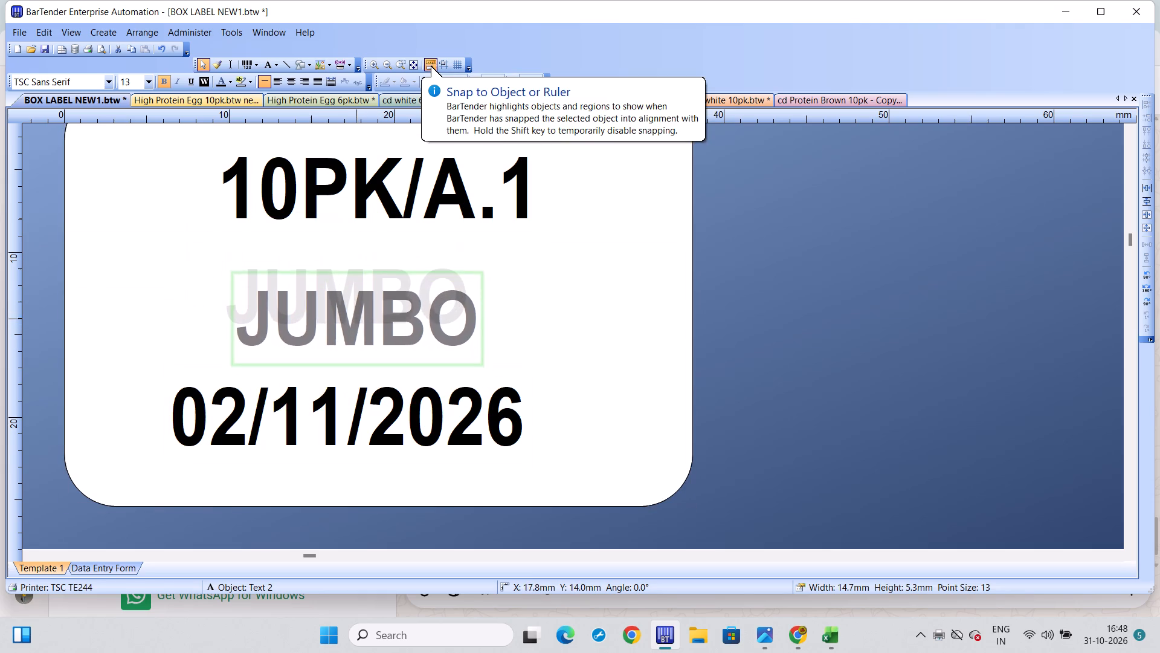
left_click_drag(457, 354, 457, 352)
left_click(457, 352)
Replace the product name JUMBO on the box label with FARM WHITE.
left_click(425, 302)
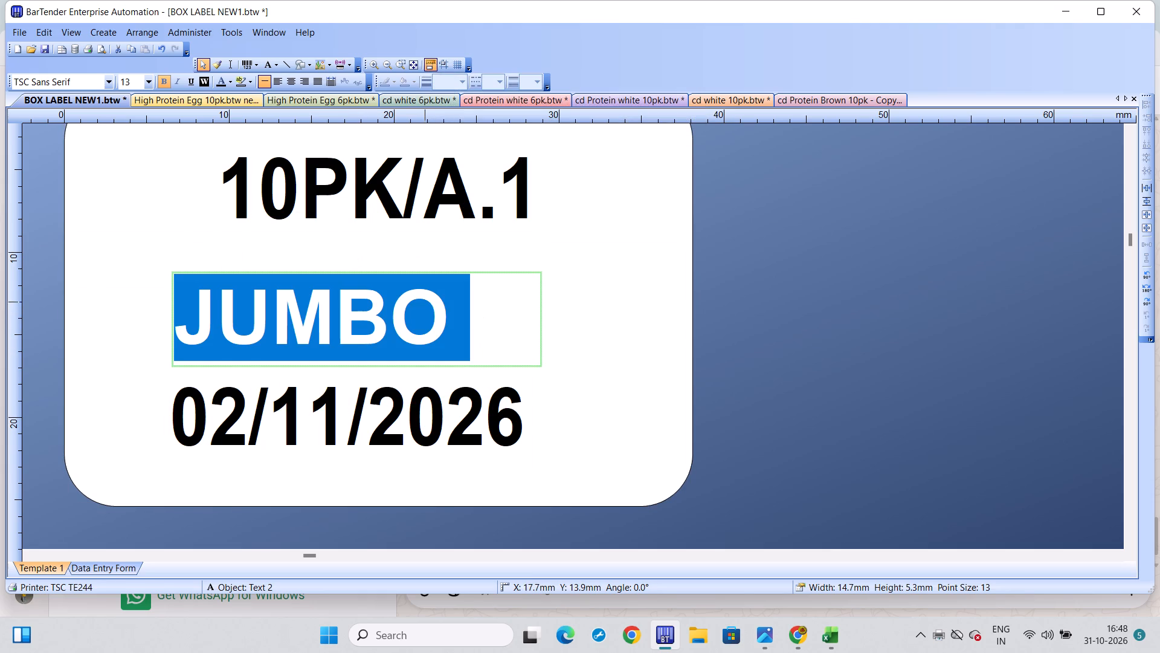
left_click(453, 305)
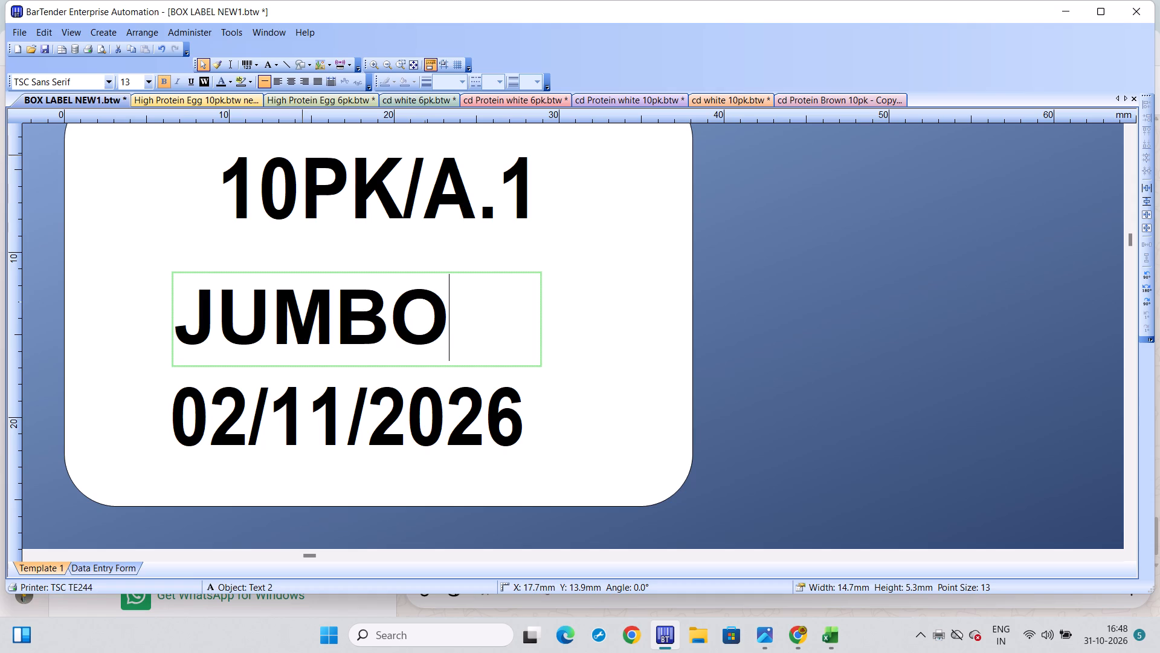
key("BackSpace")
key("BackSpace")
key("BackSpace")
key("BackSpace")
key("BackSpace")
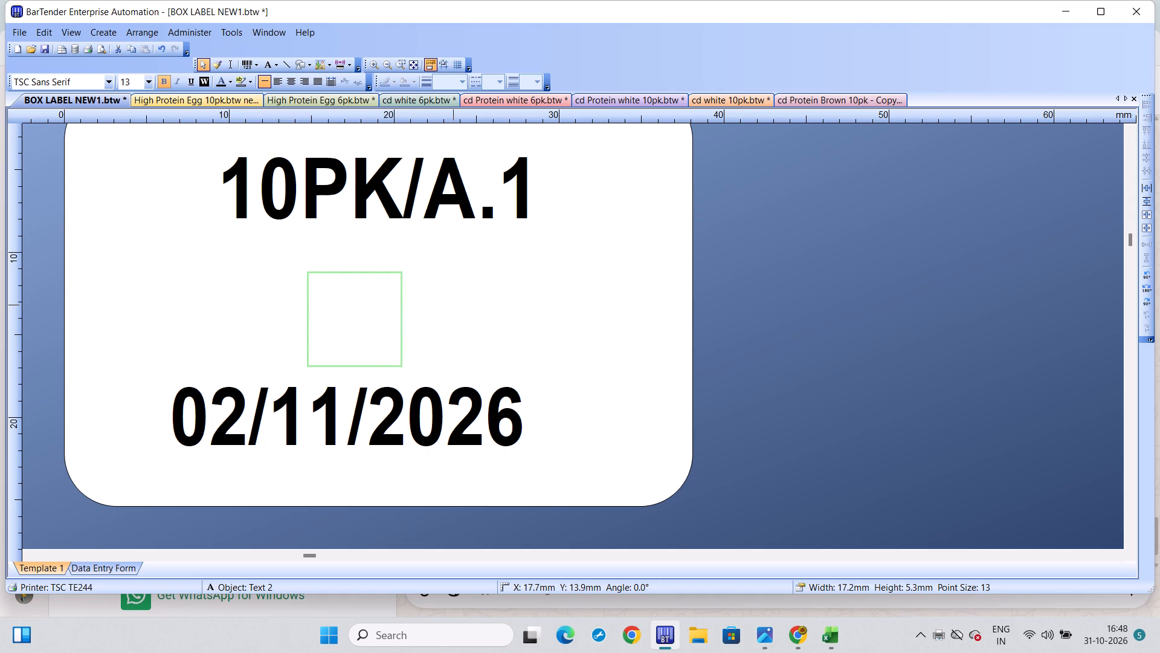
type("FARM")
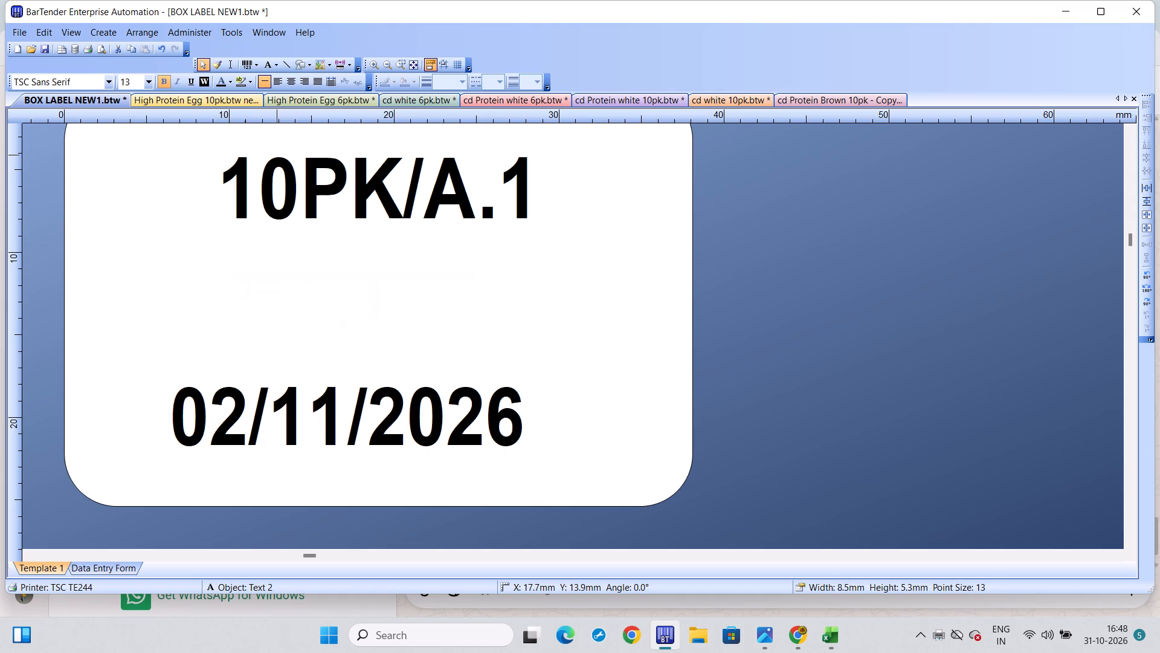
key("space")
type("WHITE")
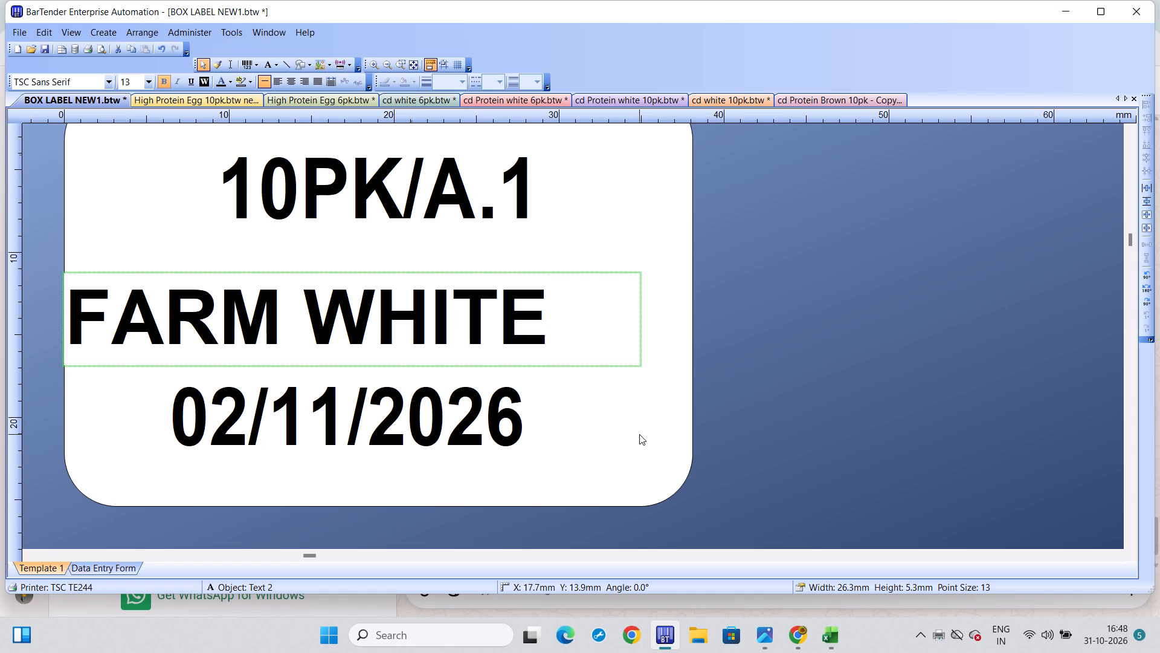
Print 4 copies of the 10PK/A.1 FARM WHITE box label on the TSC TE244.
key("ctrl+p")
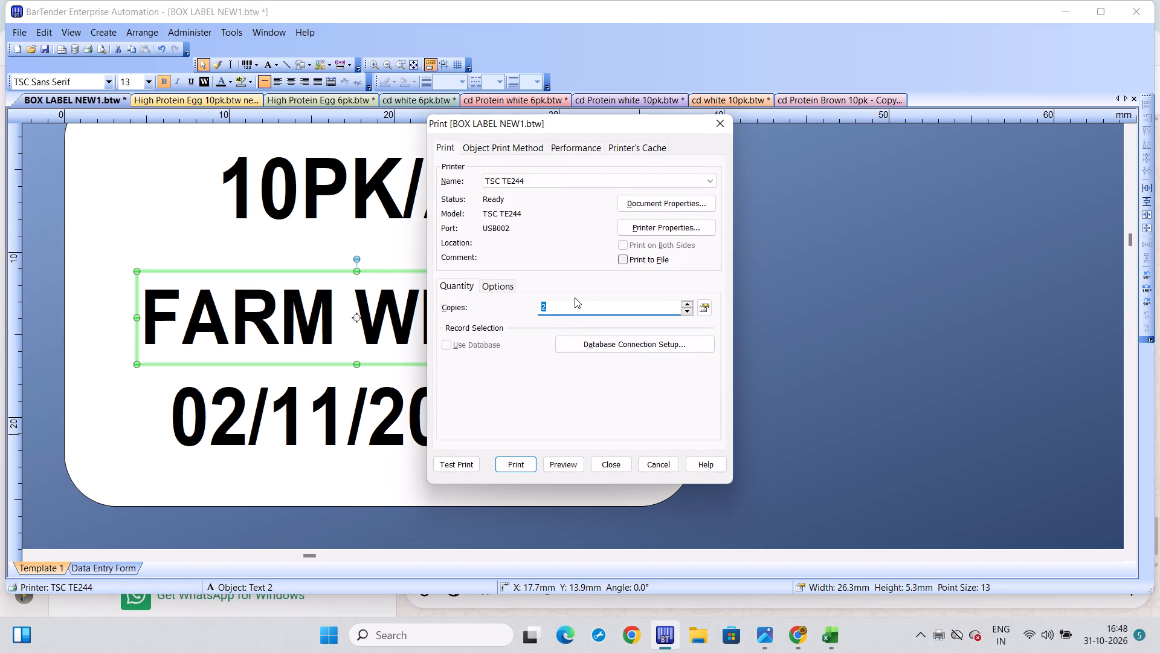
left_click_drag(575, 297, 567, 305)
left_click(567, 305)
key("BackSpace")
key("4")
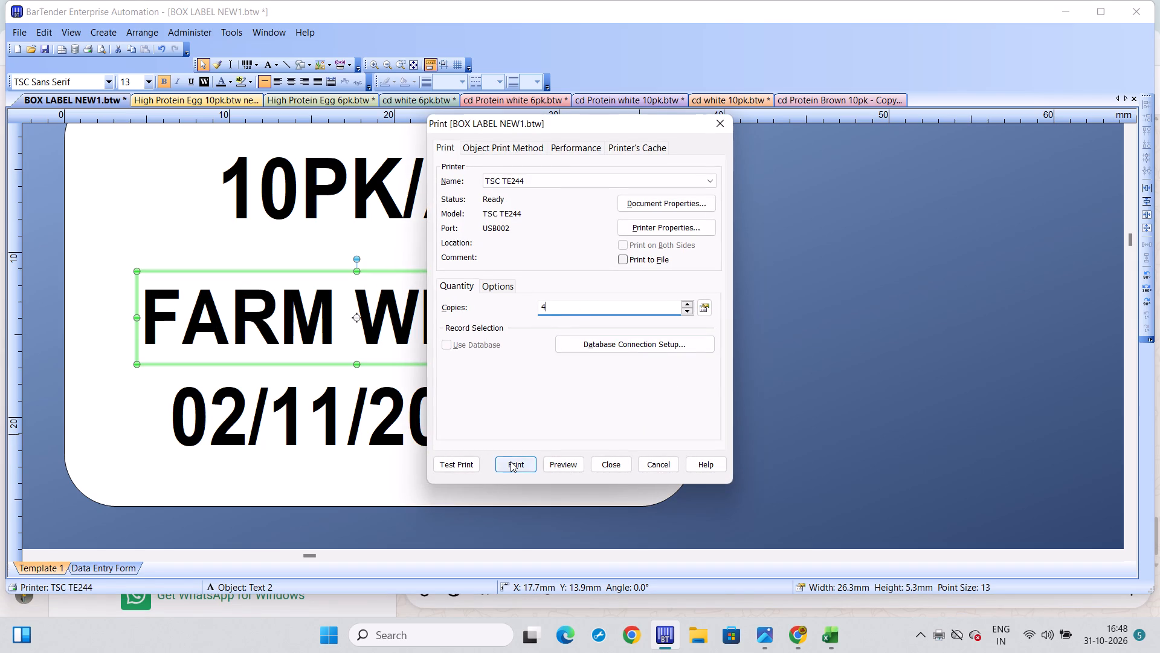
left_click(511, 461)
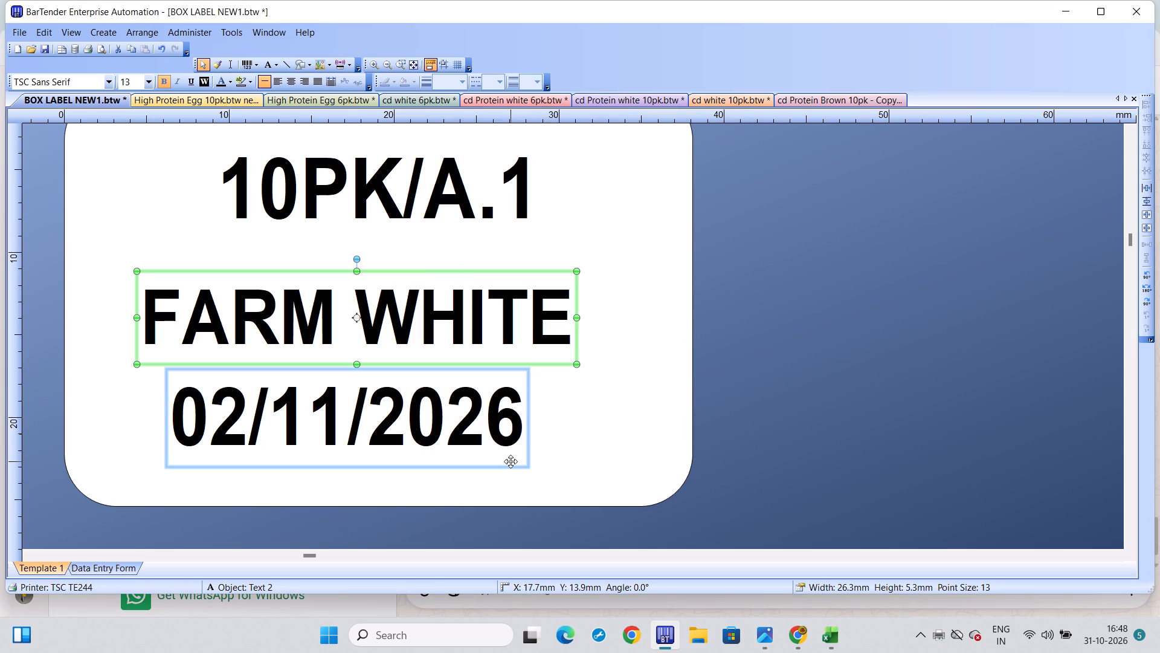
Replace the product name FARM WHITE on the box label with PROTEIN MAX.
left_click(331, 316)
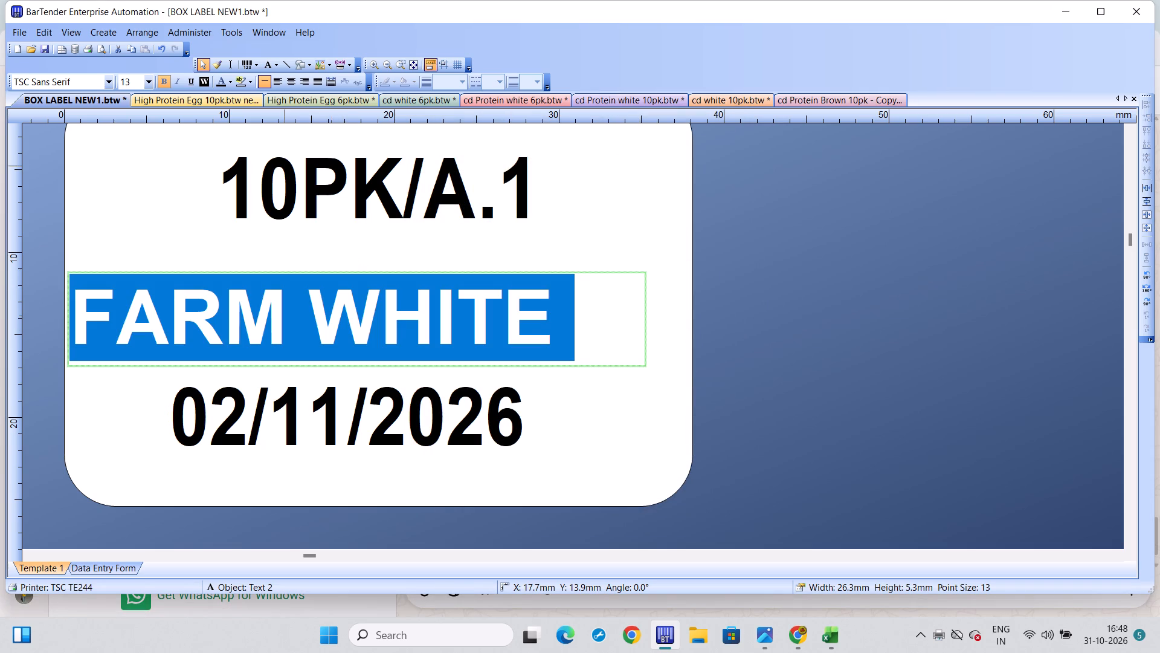
left_click(572, 313)
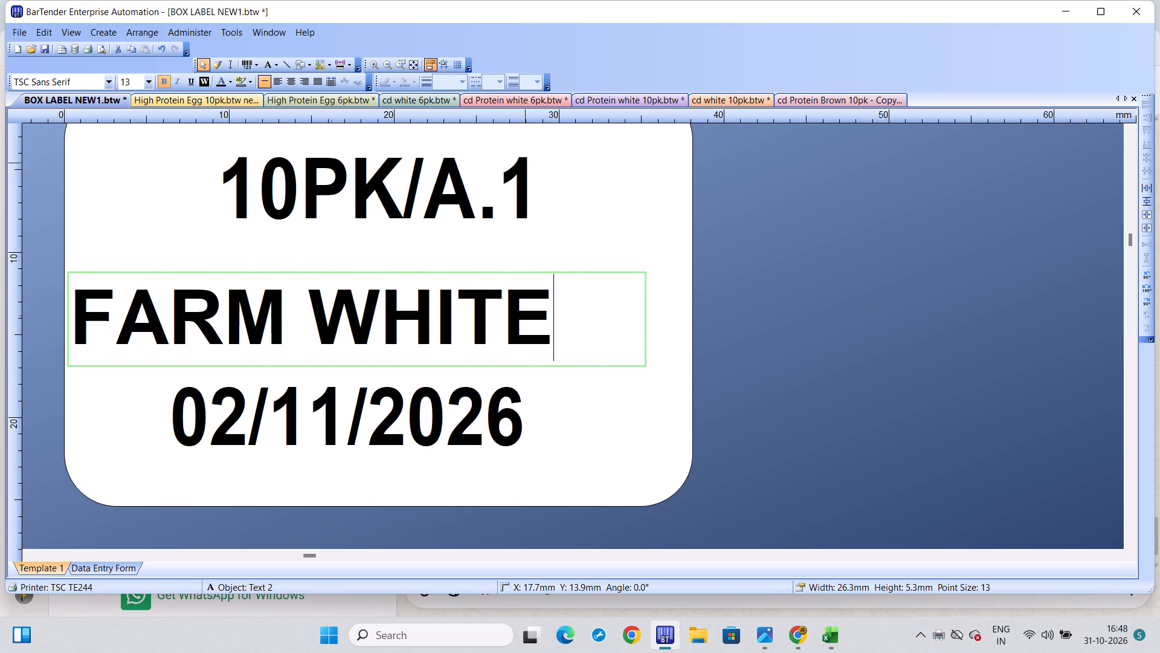
key("BackSpace")
key("BackSpace")
key("BackSpace")
key("BackSpace")
key("BackSpace")
key("BackSpace")
key("BackSpace")
key("BackSpace")
key("BackSpace")
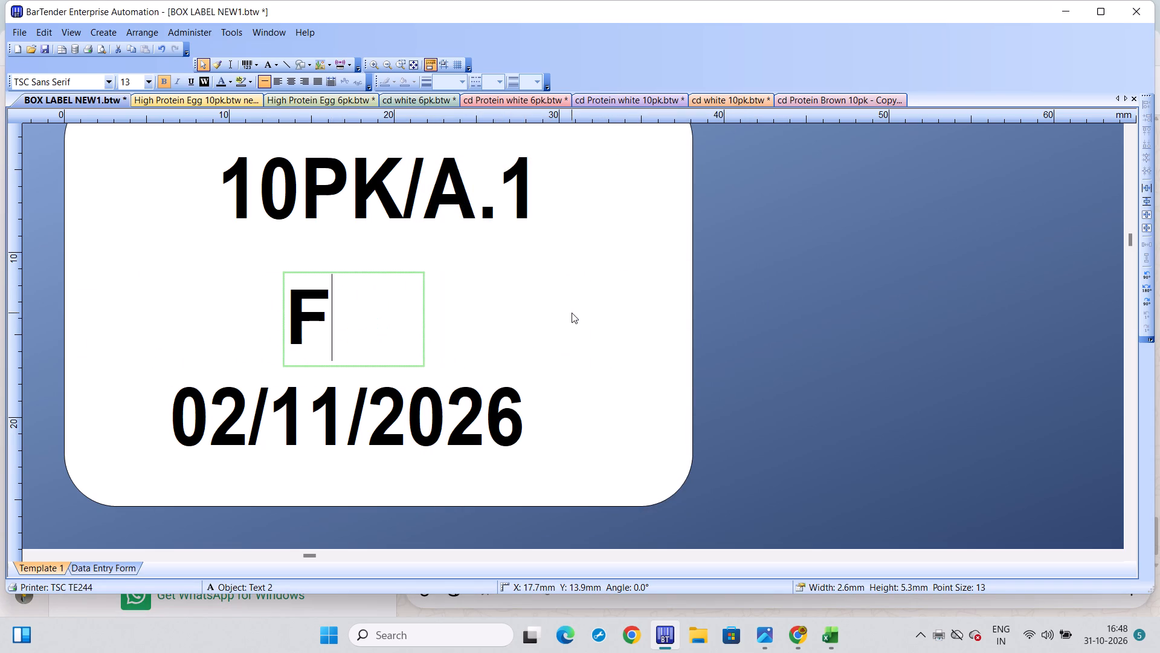
key("BackSpace")
type("PROT")
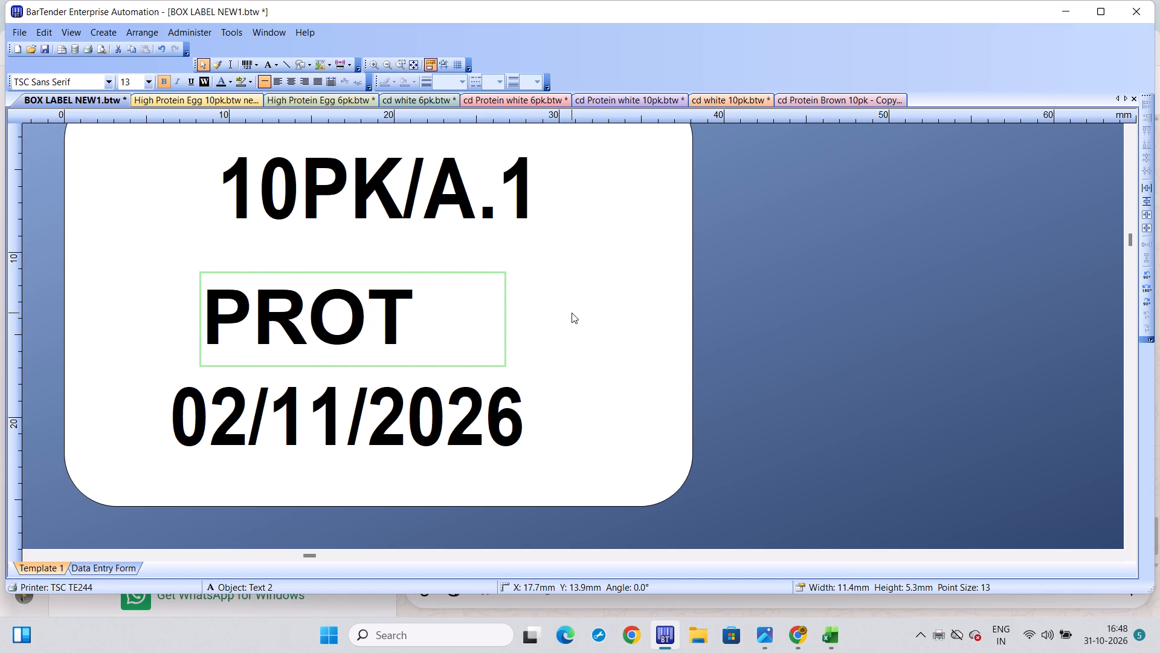
type("EIN")
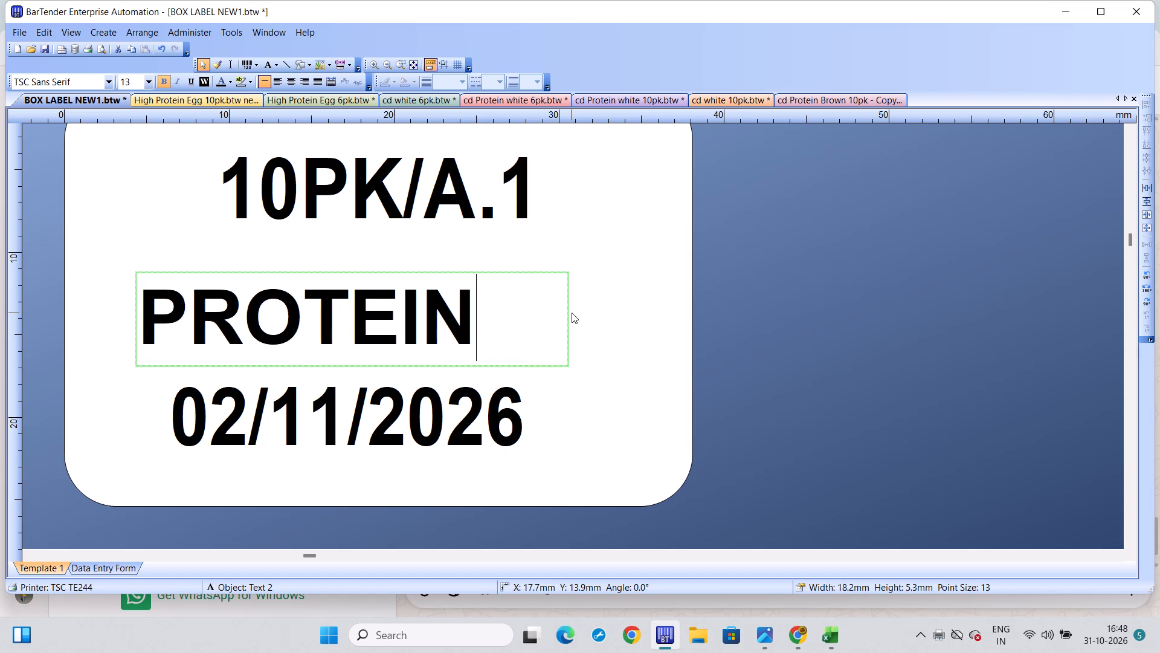
key("space")
type("MAX")
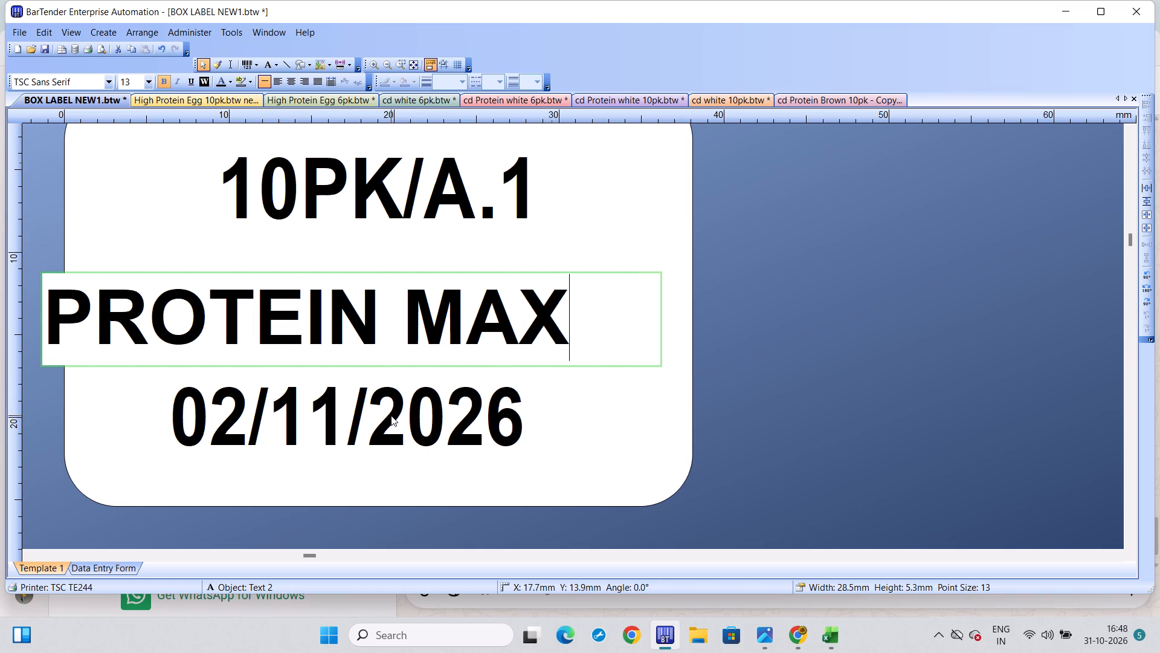
Print 12 copies of the 10PK/A.1 PROTEIN MAX box label on the TSC TE244.
key("ctrl+p")
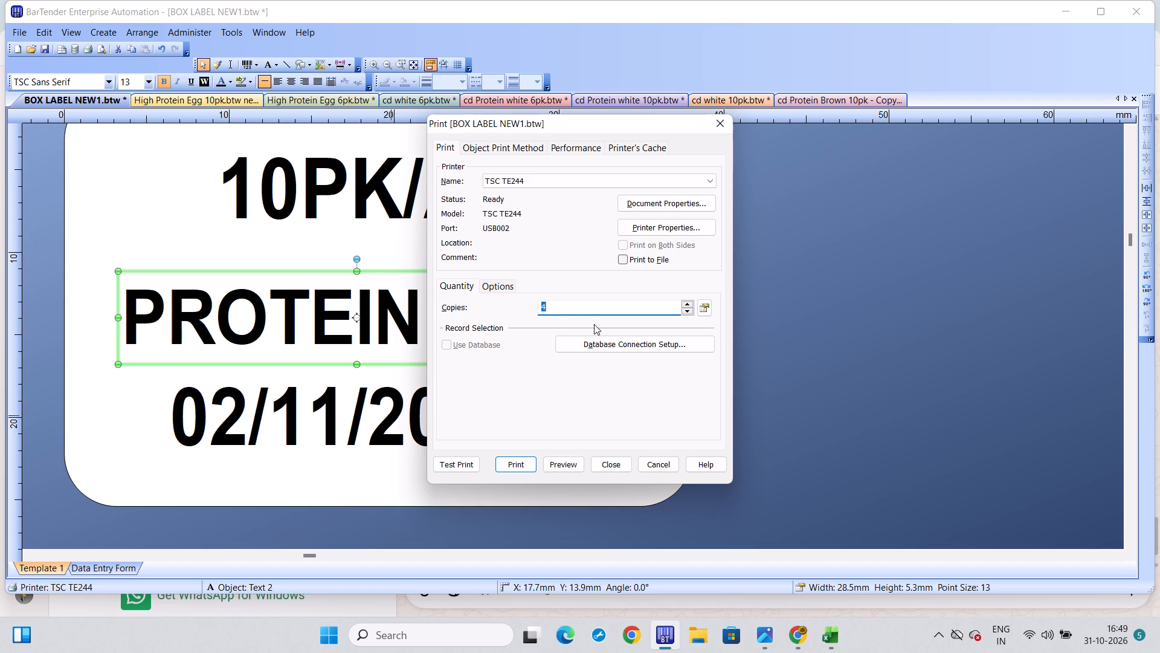
left_click(550, 307)
key("BackSpace")
type("12")
left_click(519, 463)
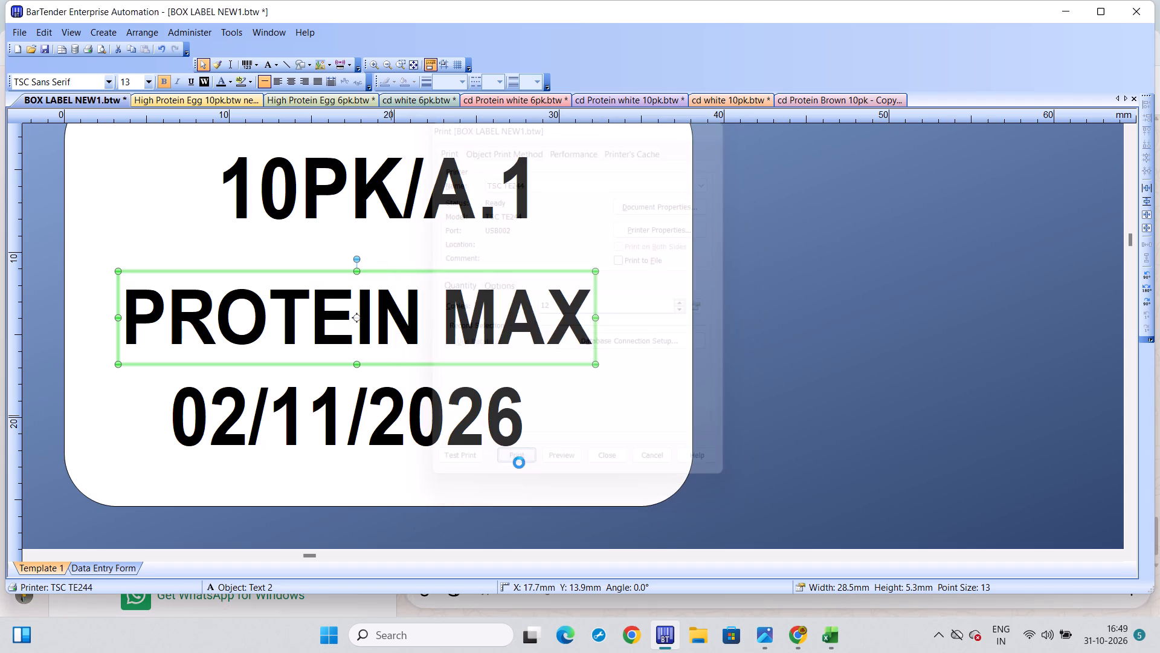
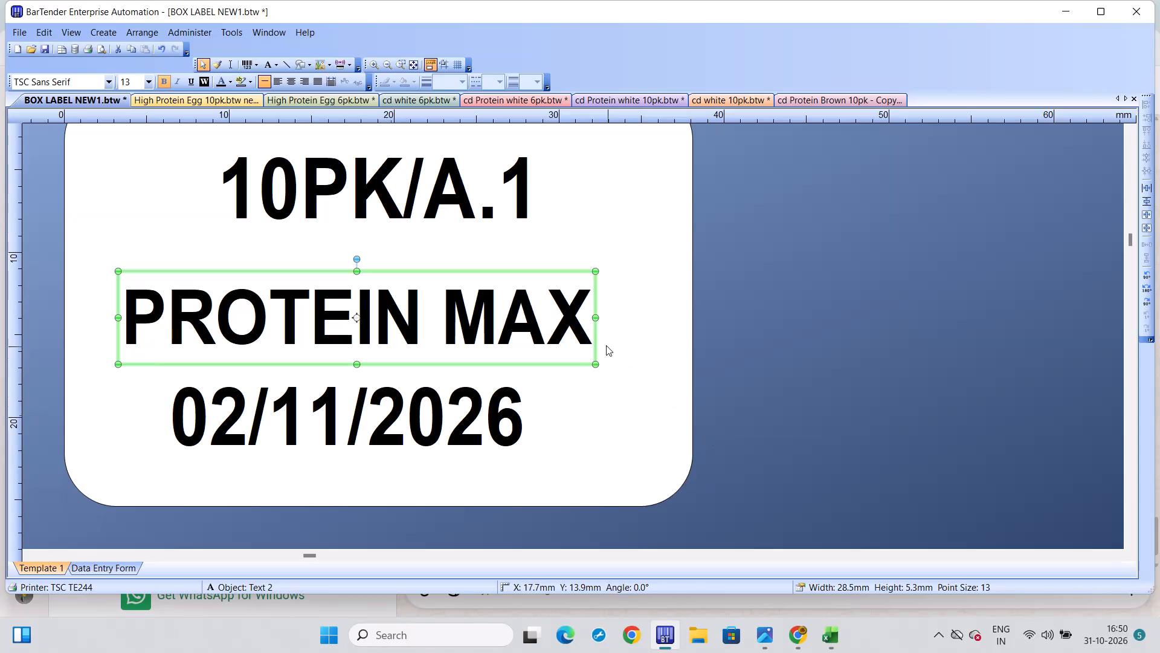
Replace the product name PROTEIN MAX on the box label with TABLE WHITE.
double_click(550, 320)
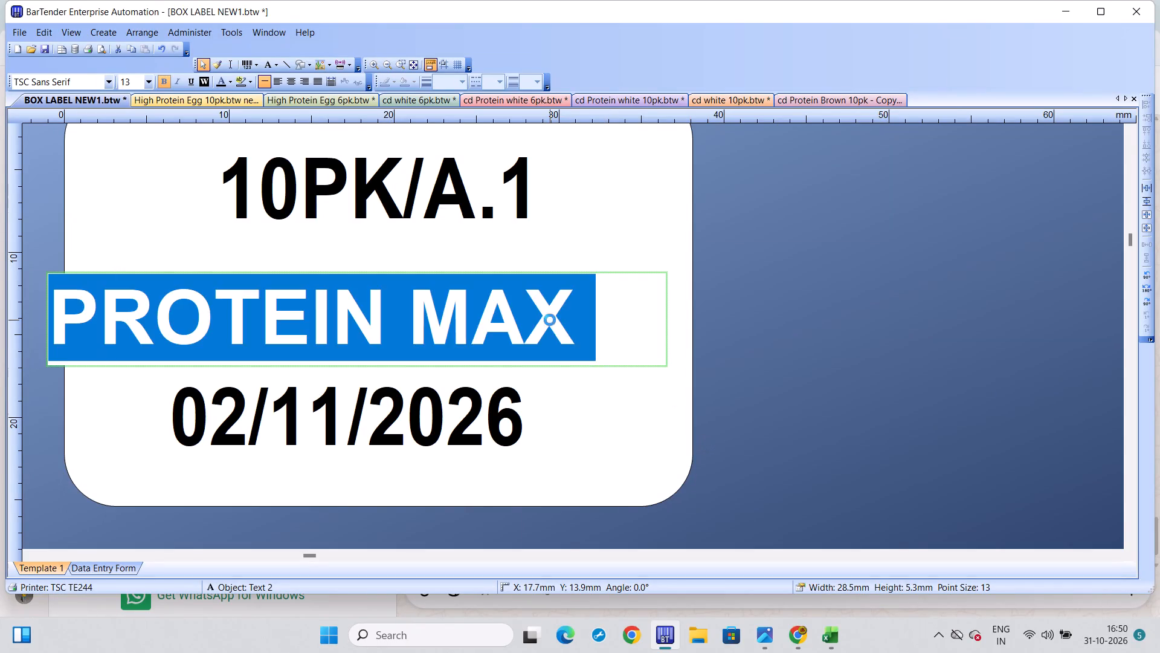
key("BackSpace")
key("BackSpace")
key("BackSpace")
key("BackSpace")
key("BackSpace")
key("BackSpace")
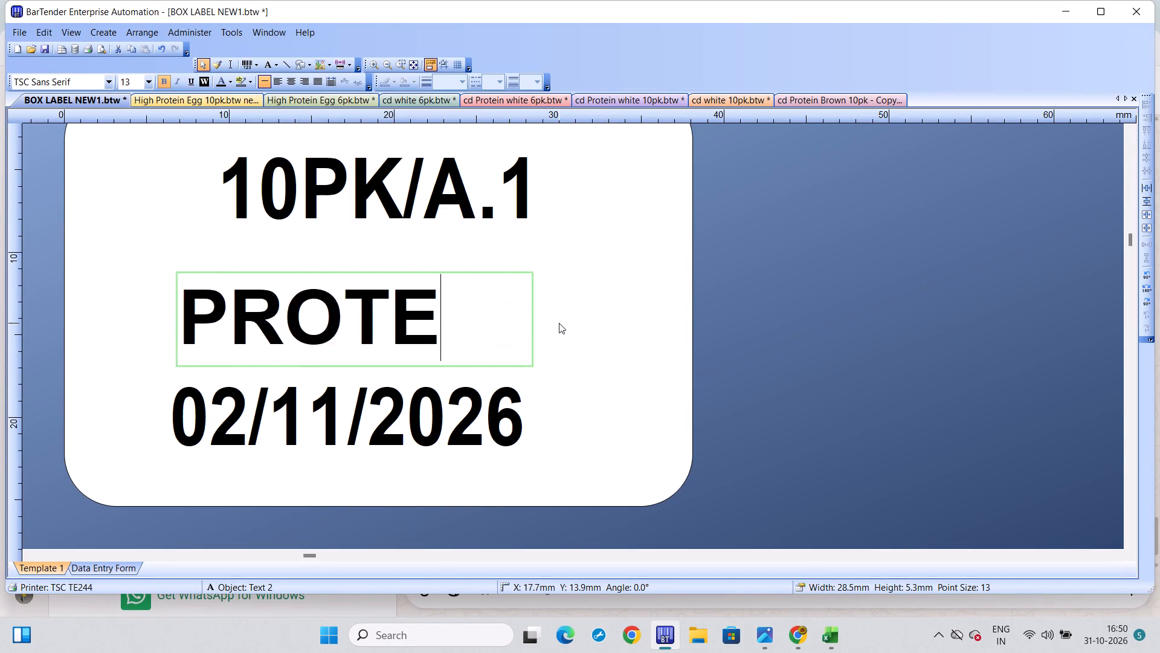
key("BackSpace")
key("BackSpace")
key("BackSpace")
key("BackSpace")
key("BackSpace")
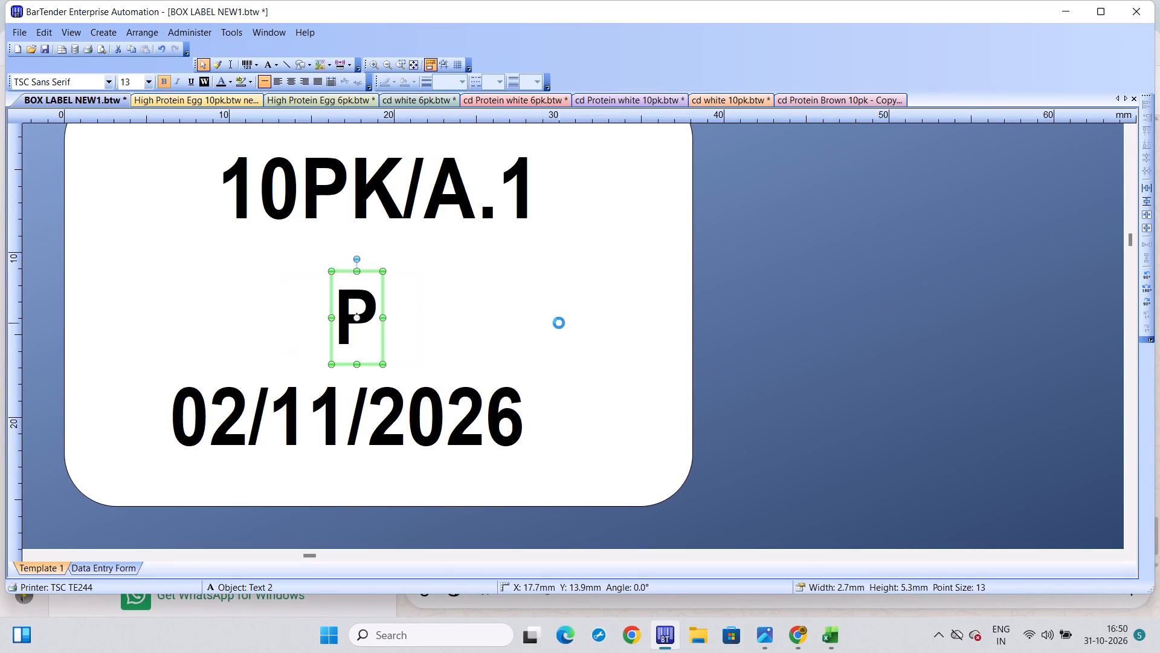
key("BackSpace")
double_click(559, 323)
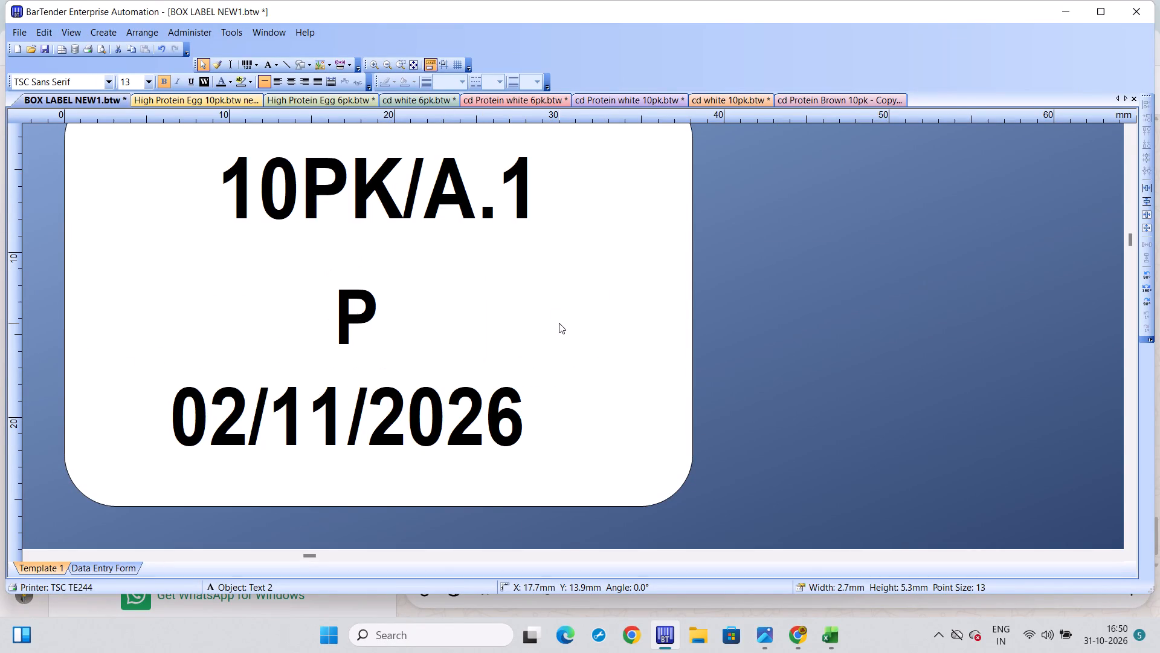
left_click(417, 303)
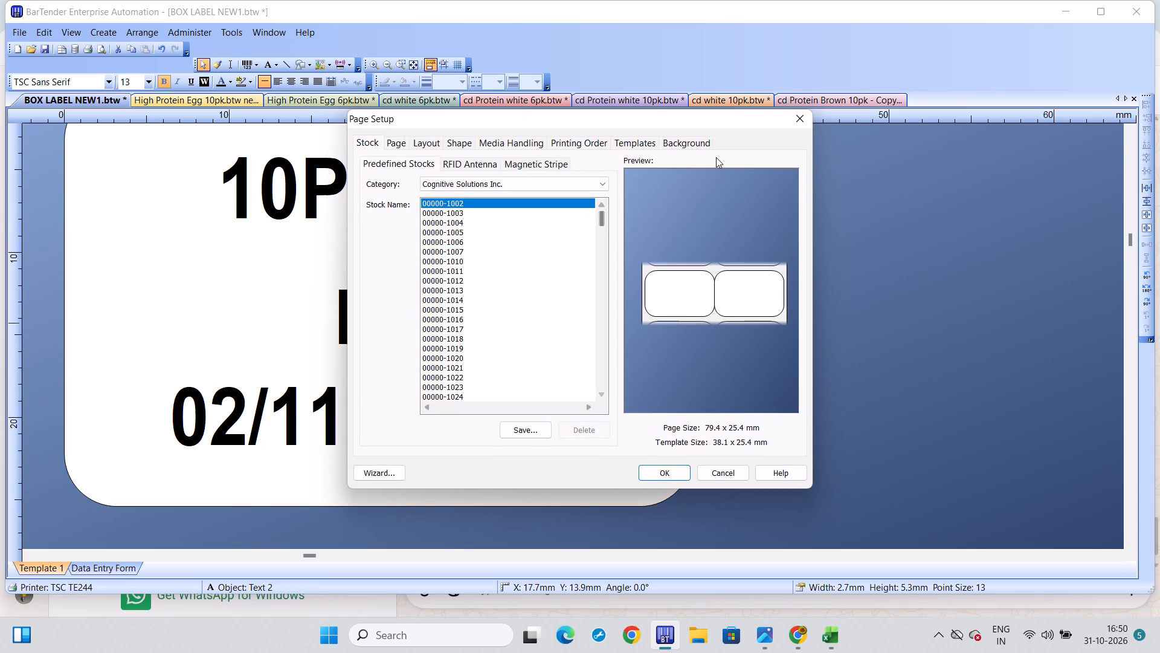
left_click(803, 119)
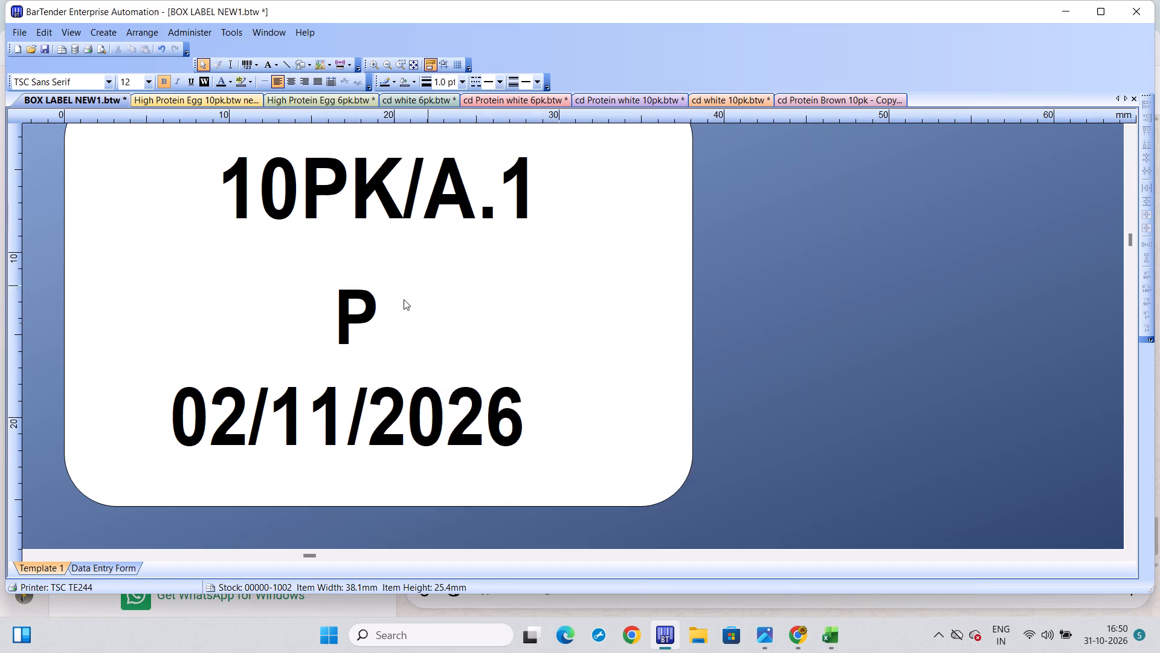
left_click(391, 319)
left_click(364, 319)
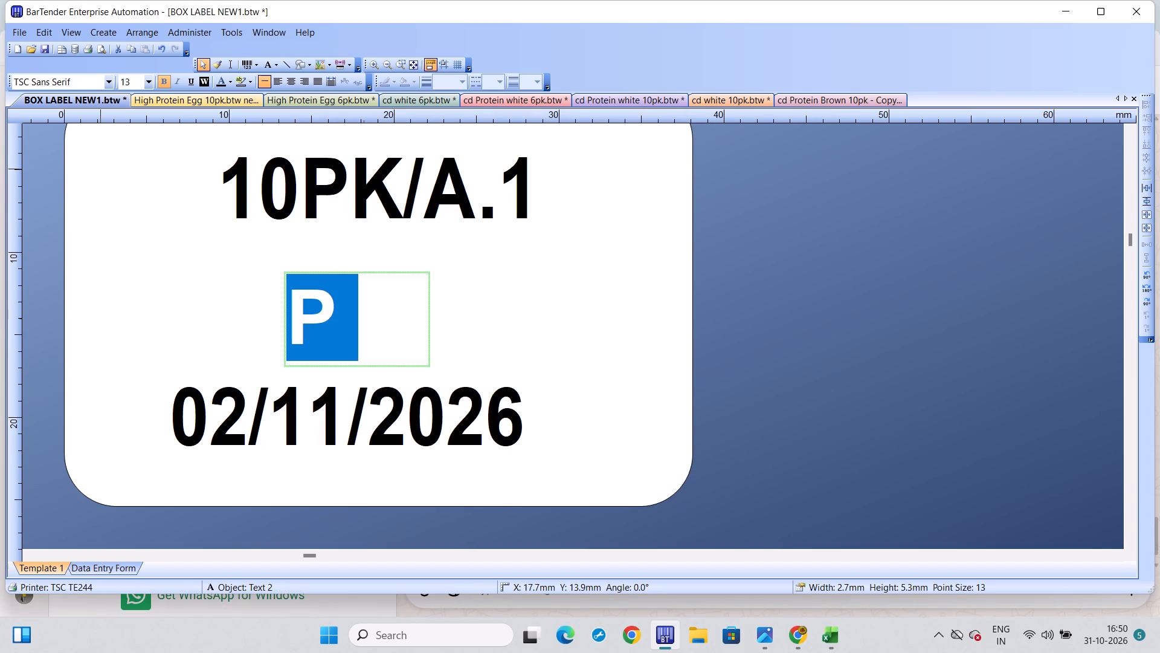
key("BackSpace")
type("TABLE")
key("space")
type("WHITE")
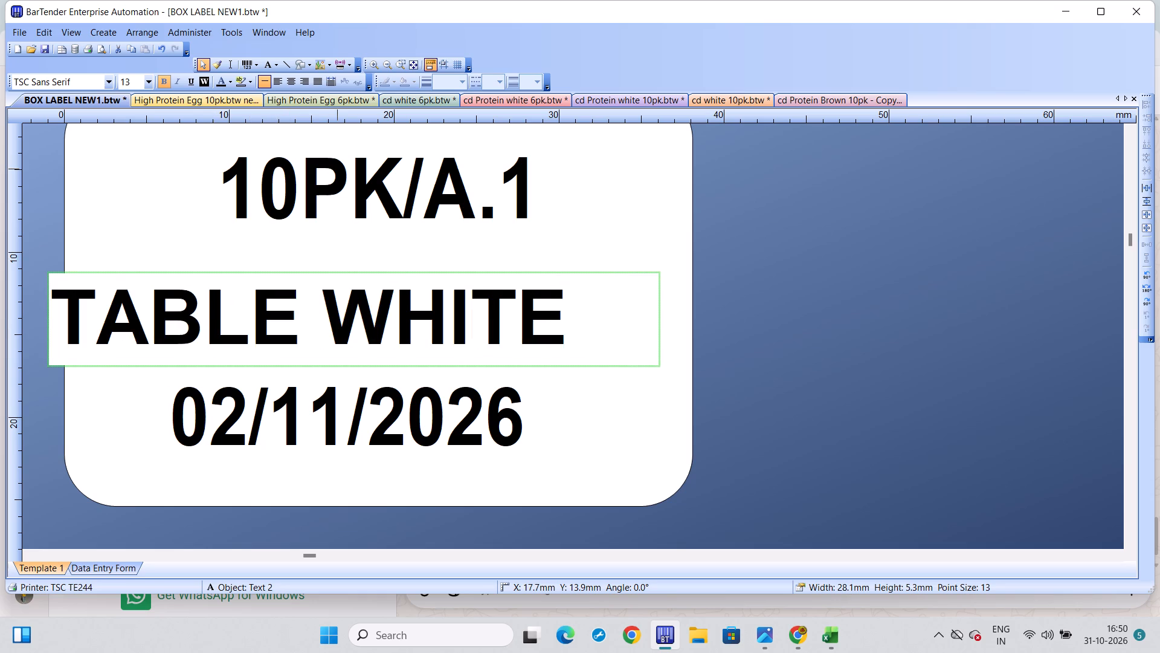
key("Return")
Print 20 copies of the 10PK/A.1 TABLE WHITE box label on the TSC TE244.
key("ctrl+p")
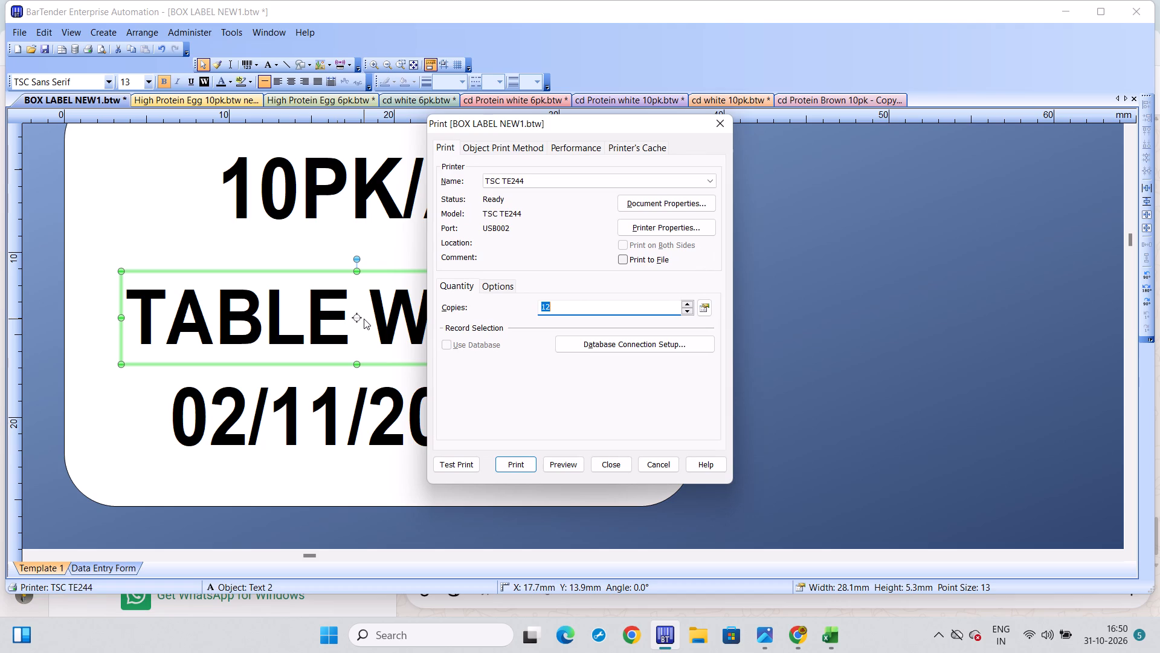
key("BackSpace")
type("20")
key("Return")
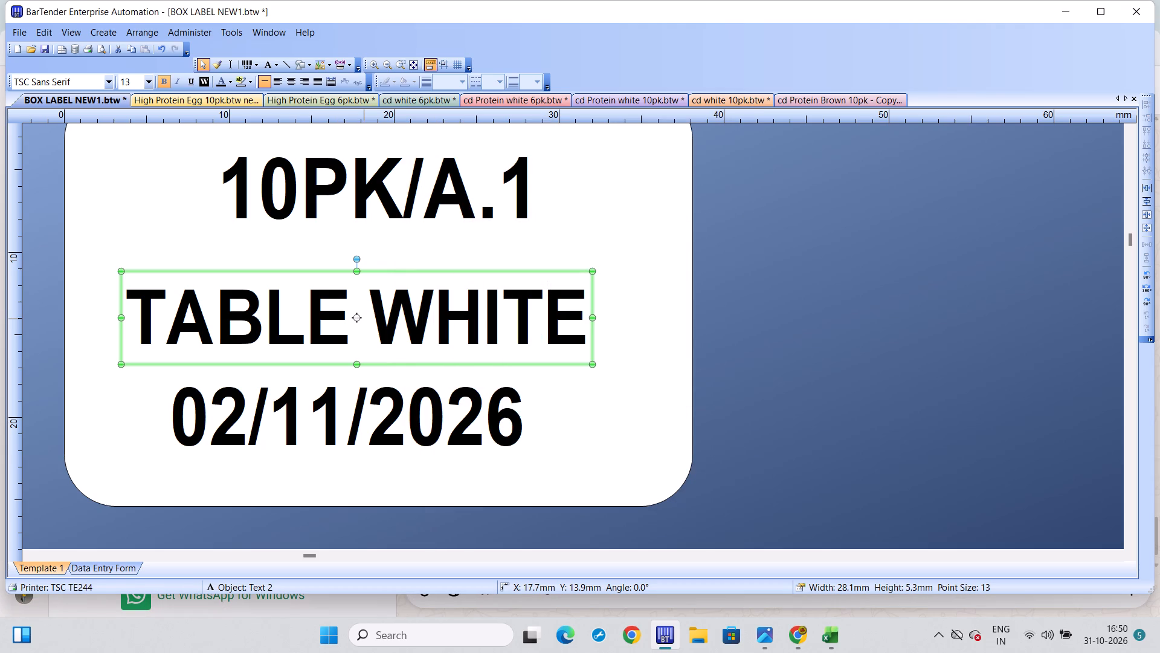
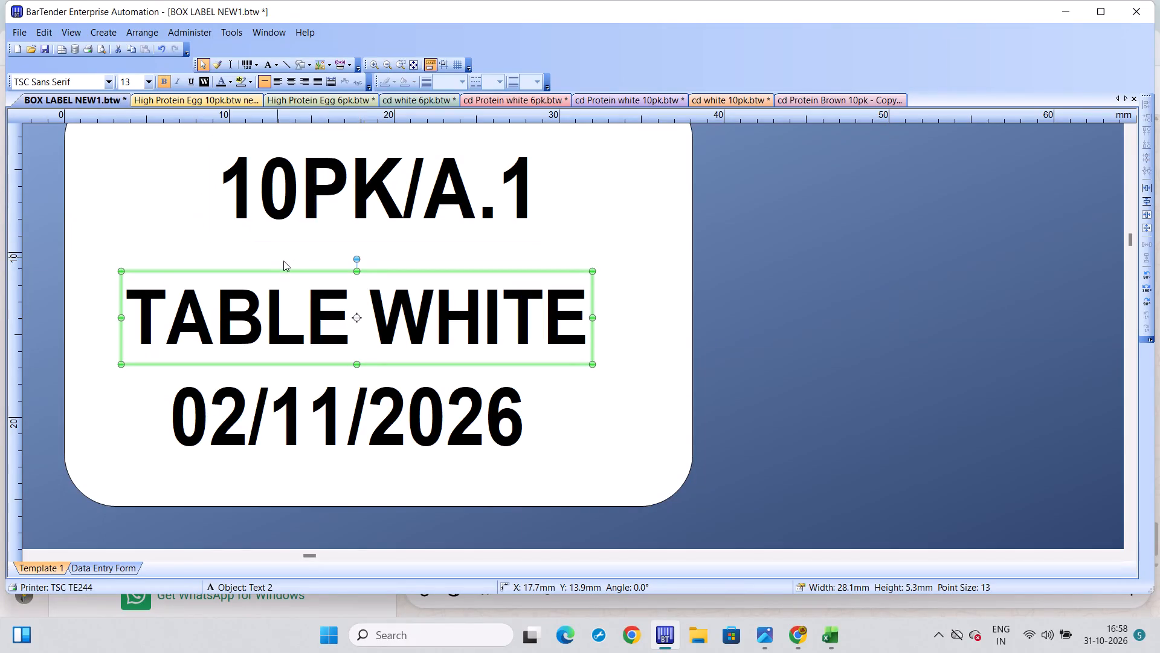
Change the pack size on the TABLE WHITE box label to 6PK/A.1.
left_click(295, 197)
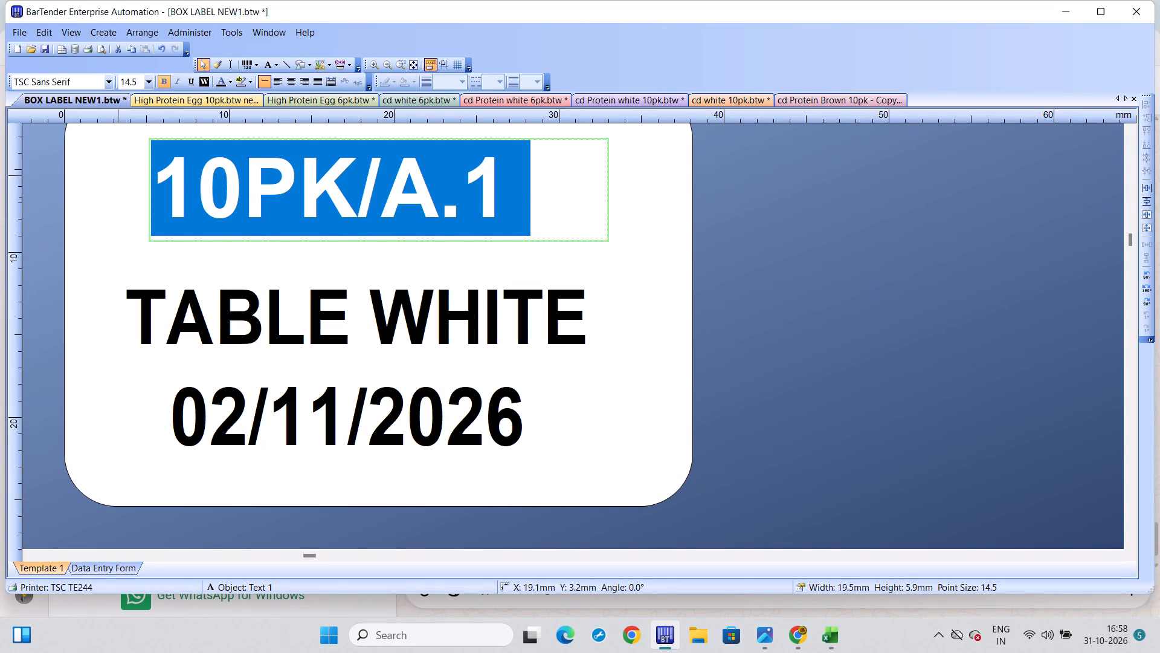
left_click(246, 192)
key("BackSpace")
key("BackSpace")
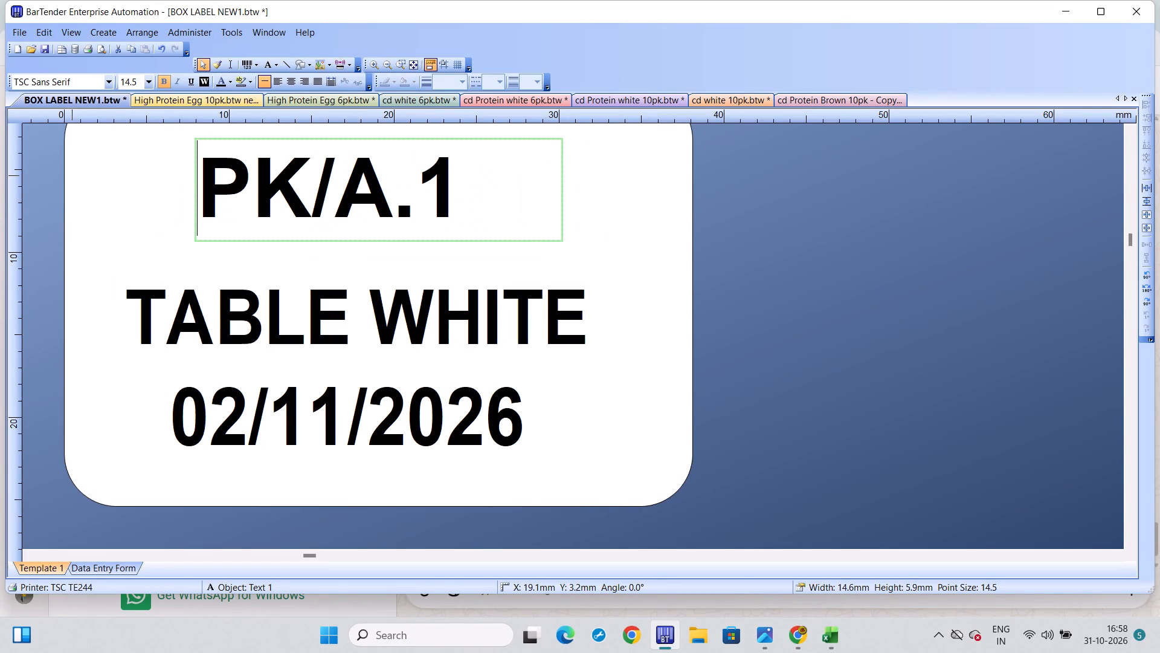
key("6")
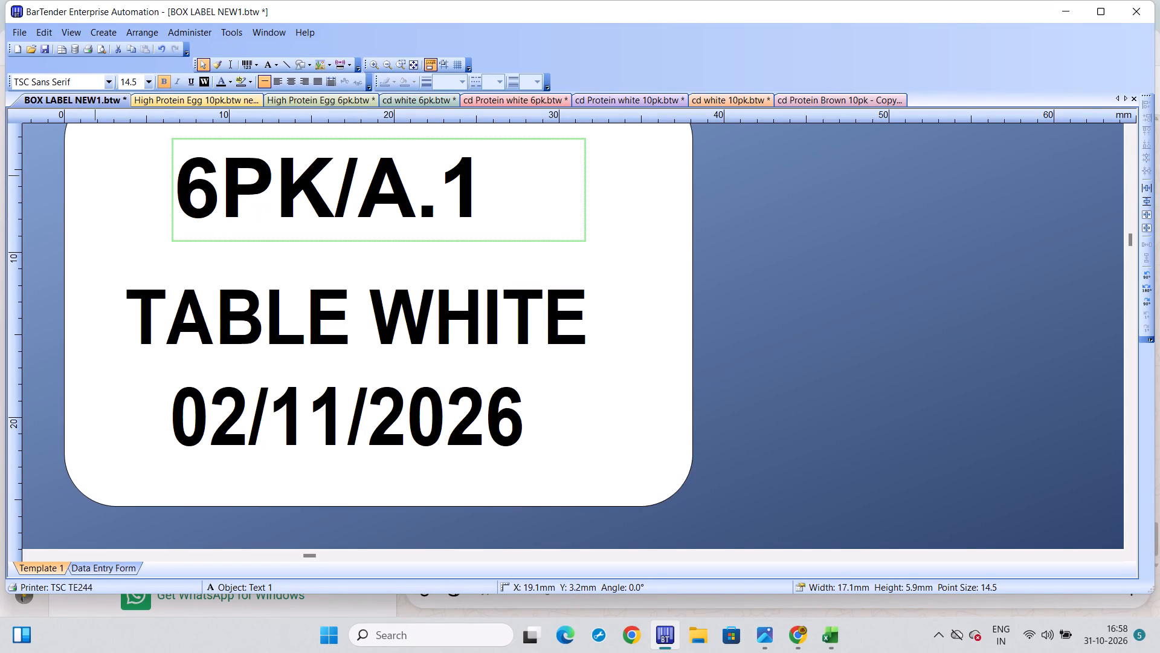
Print 8 copies of the 6PK/A.1 TABLE WHITE box label dated 02/11/2026 on the TSC TE244.
key("ctrl+p")
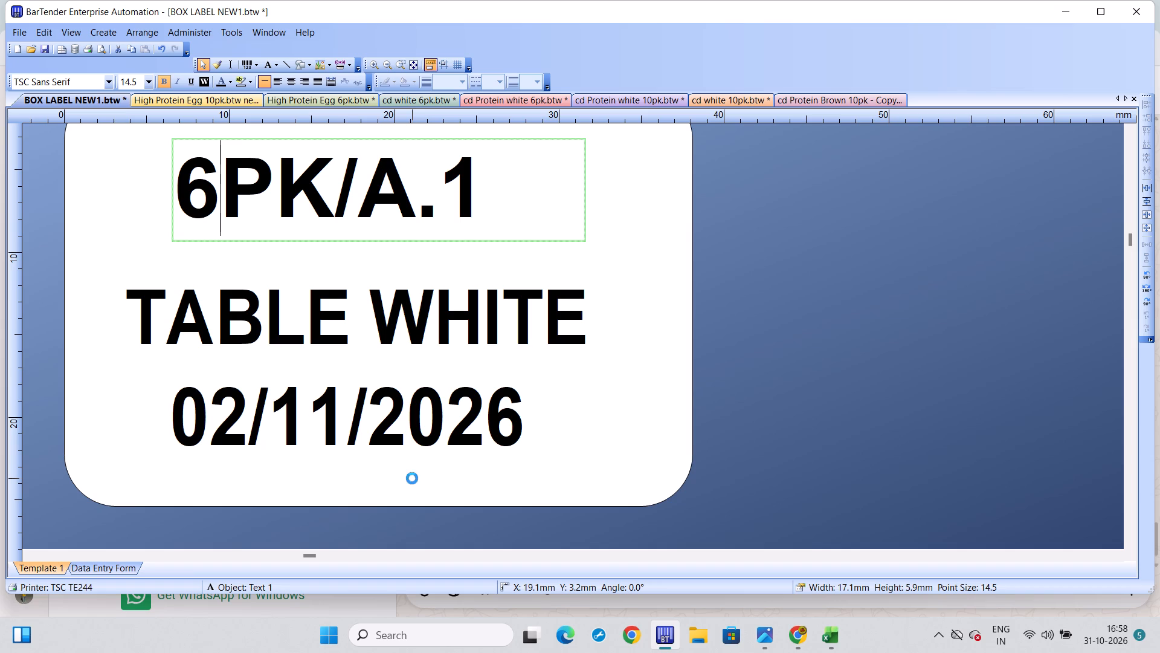
left_click(585, 307)
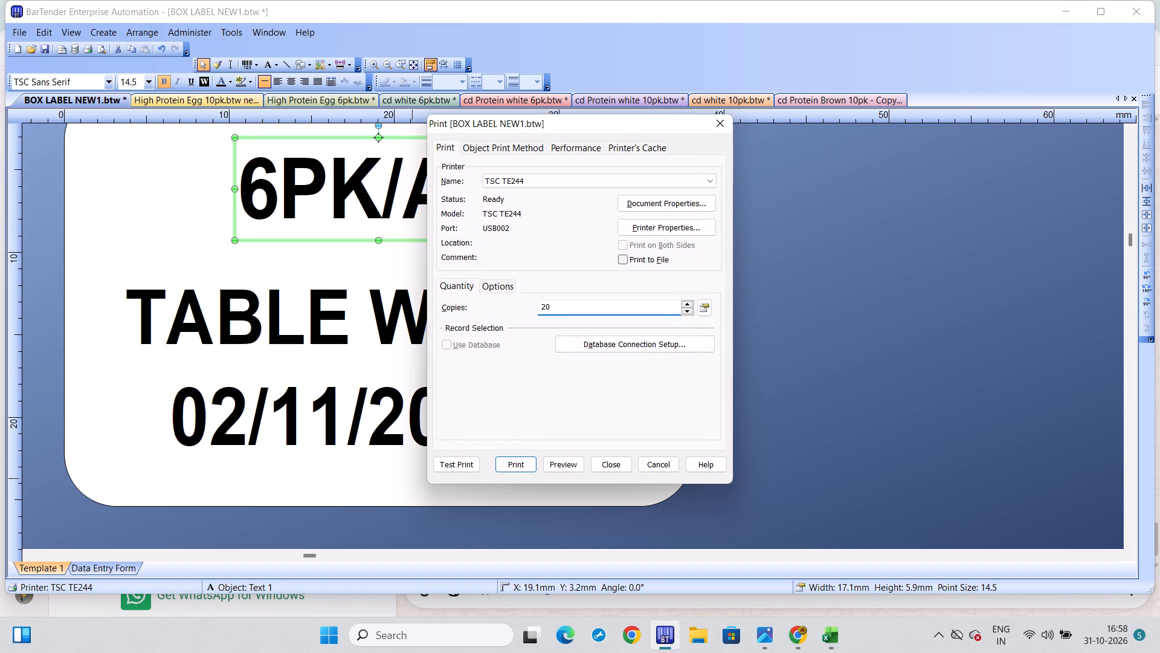
key("BackSpace")
key("BackSpace")
key("8")
left_click(520, 458)
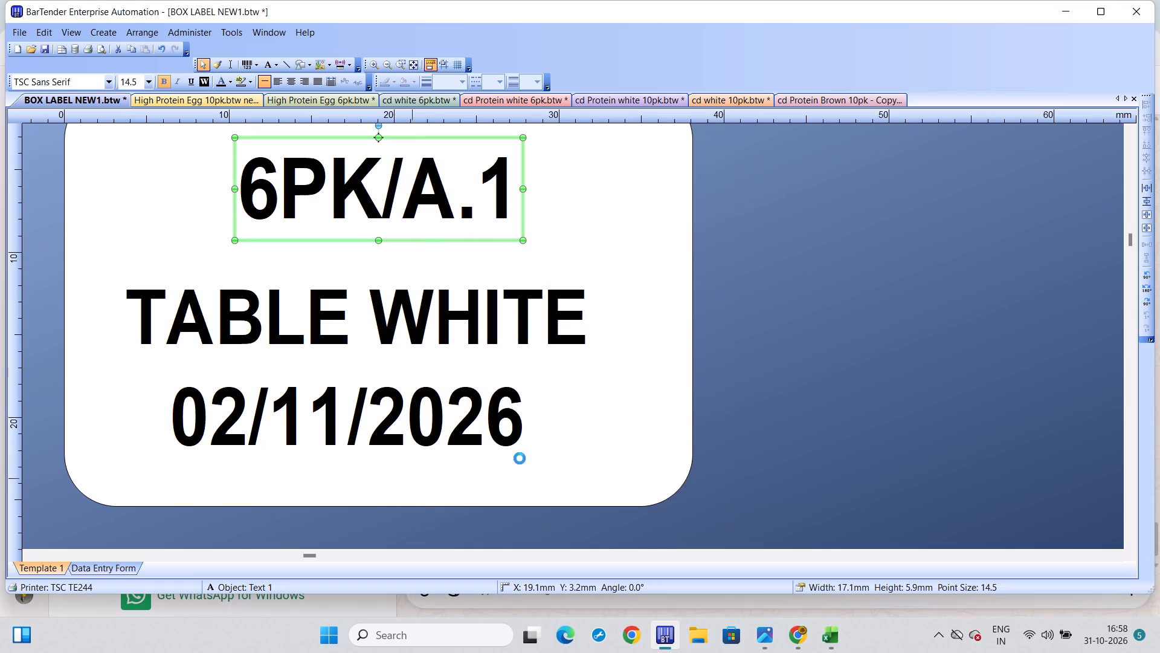
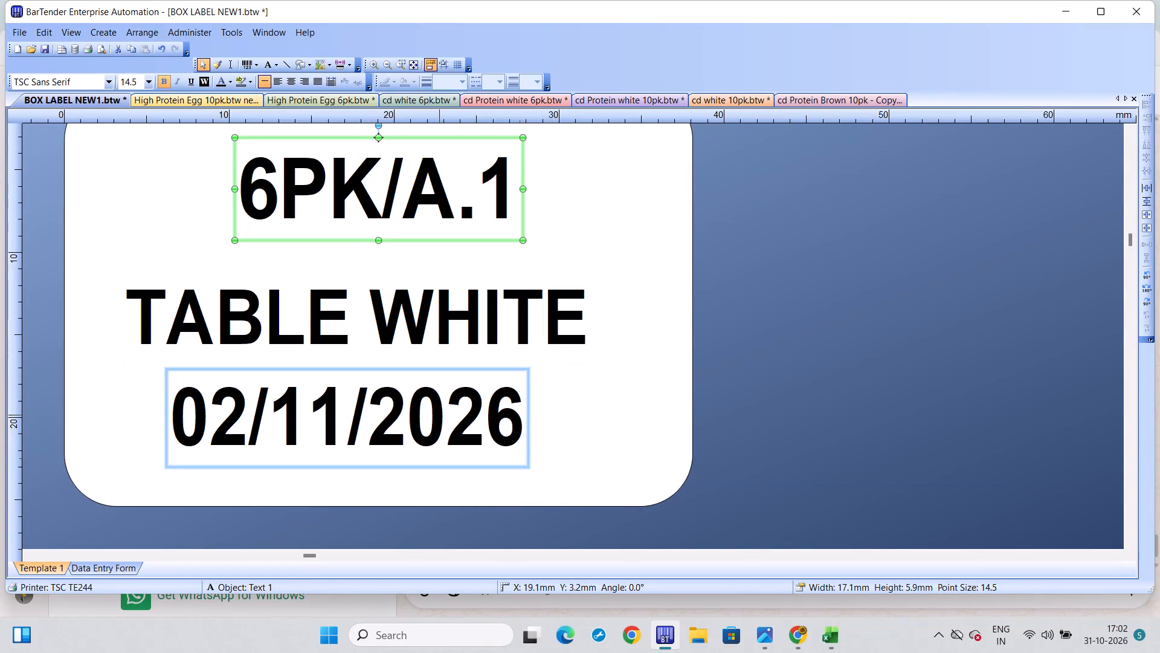
Change the pack size on the box label to 10PK/A.1.
left_click(270, 197)
left_click(270, 197)
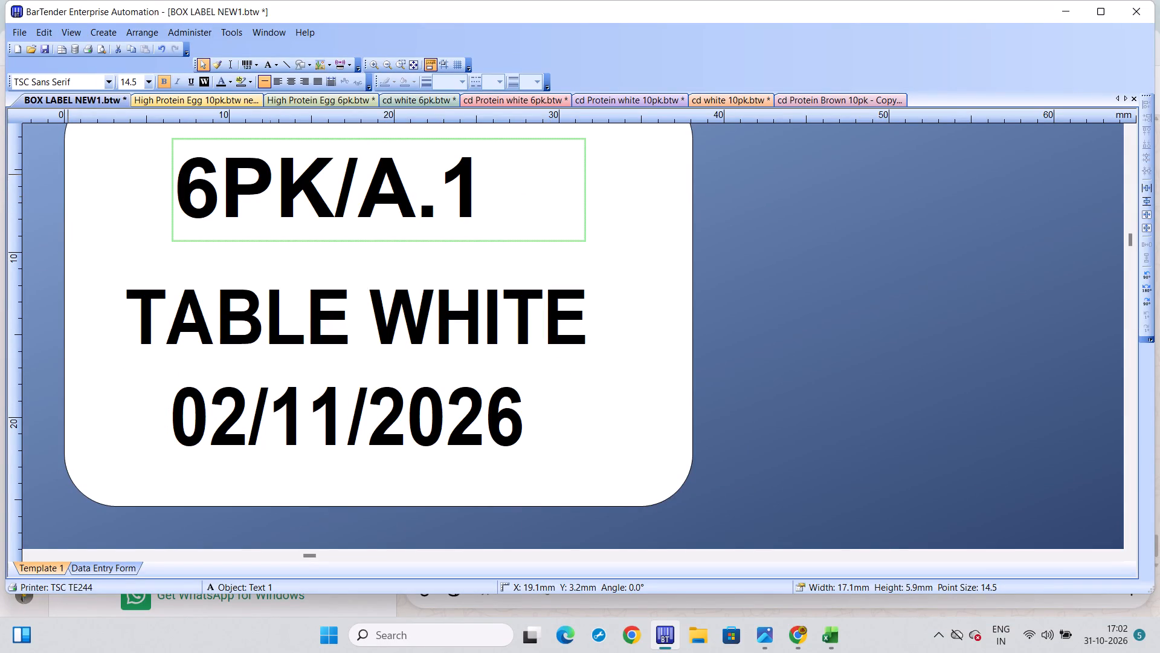
left_click(219, 190)
key("BackSpace")
type("10")
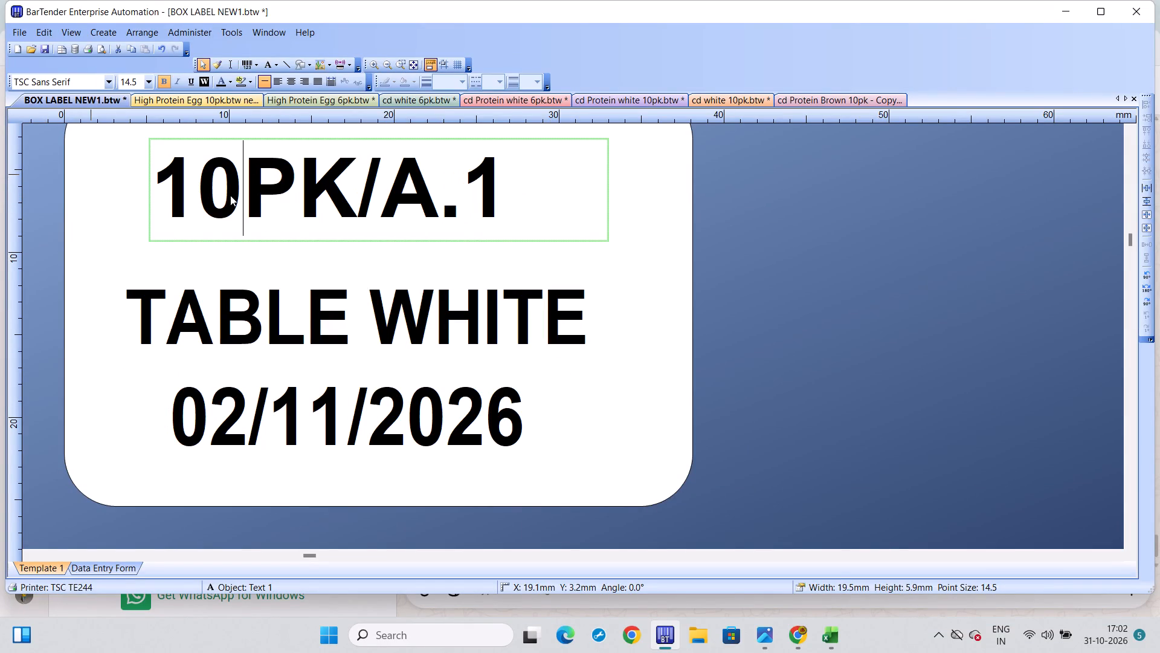
Replace the product name on the 10PK/A.1 box label with ORANGE YOLK.
left_click(512, 275)
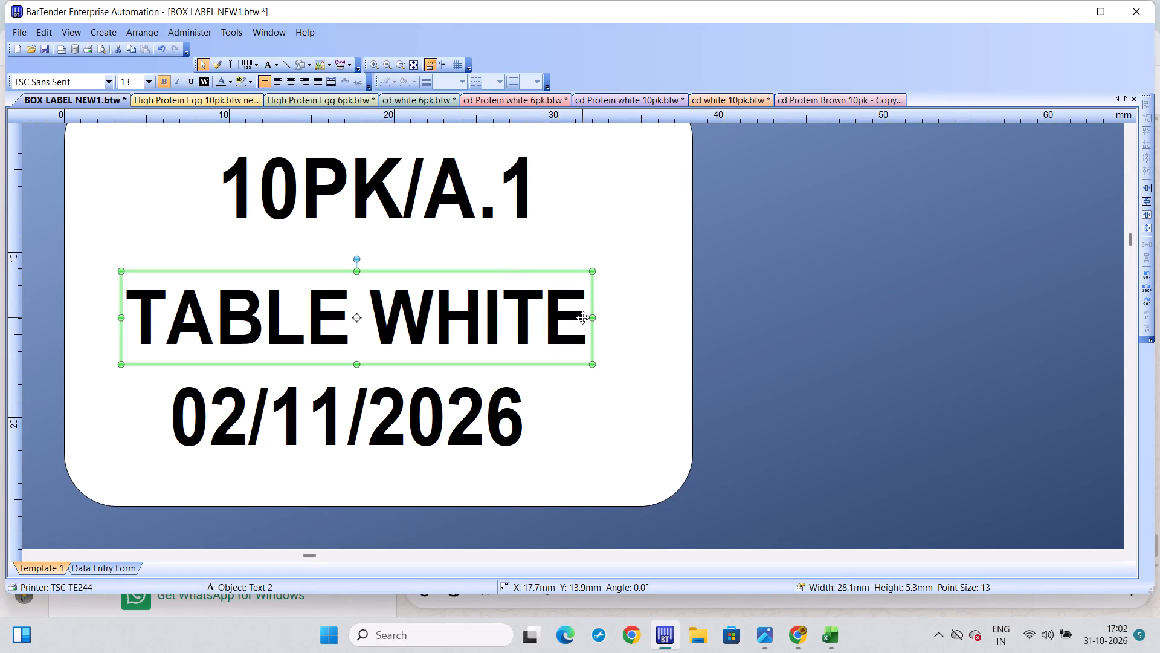
left_click(589, 326)
left_click(589, 326)
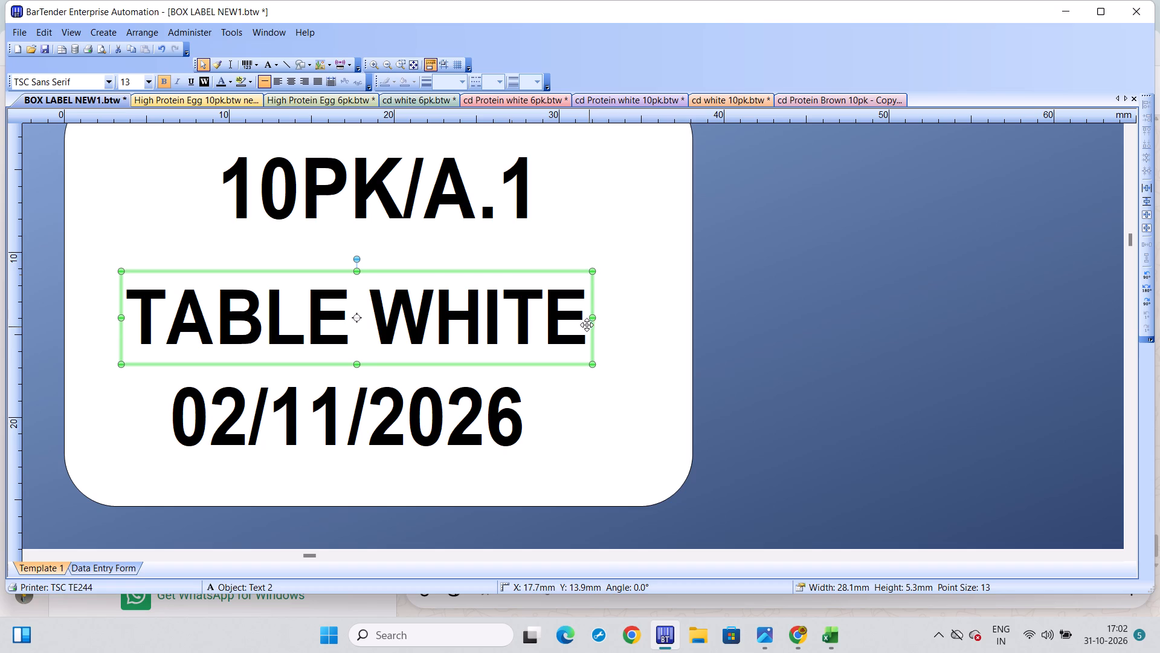
double_click(582, 323)
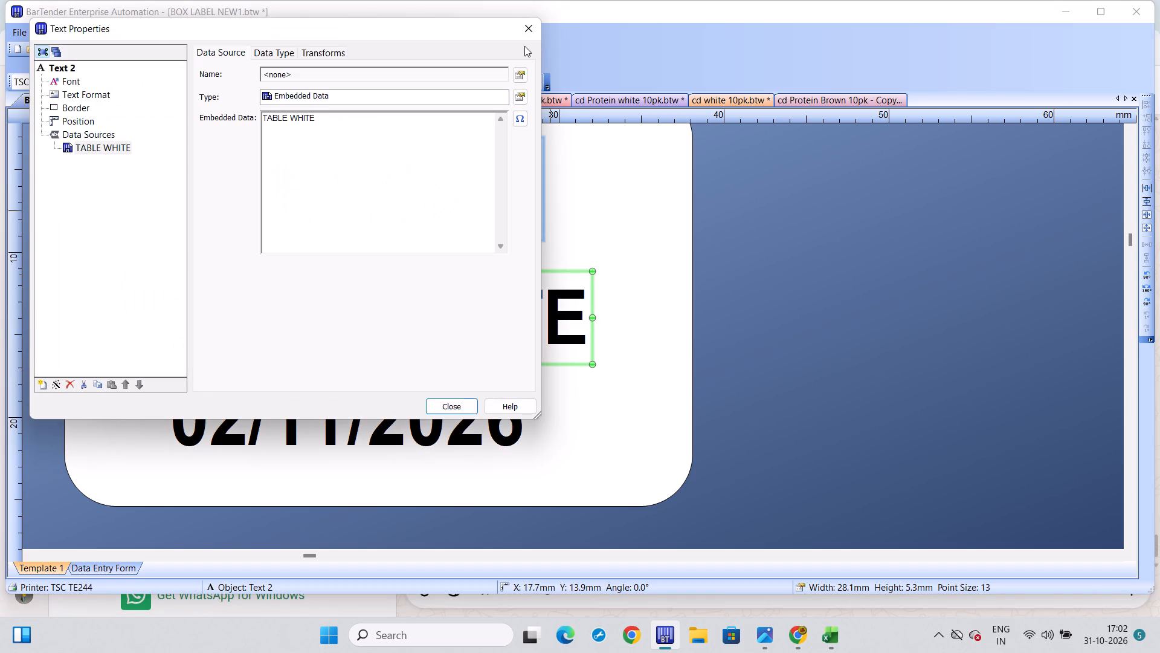
left_click(530, 31)
double_click(510, 340)
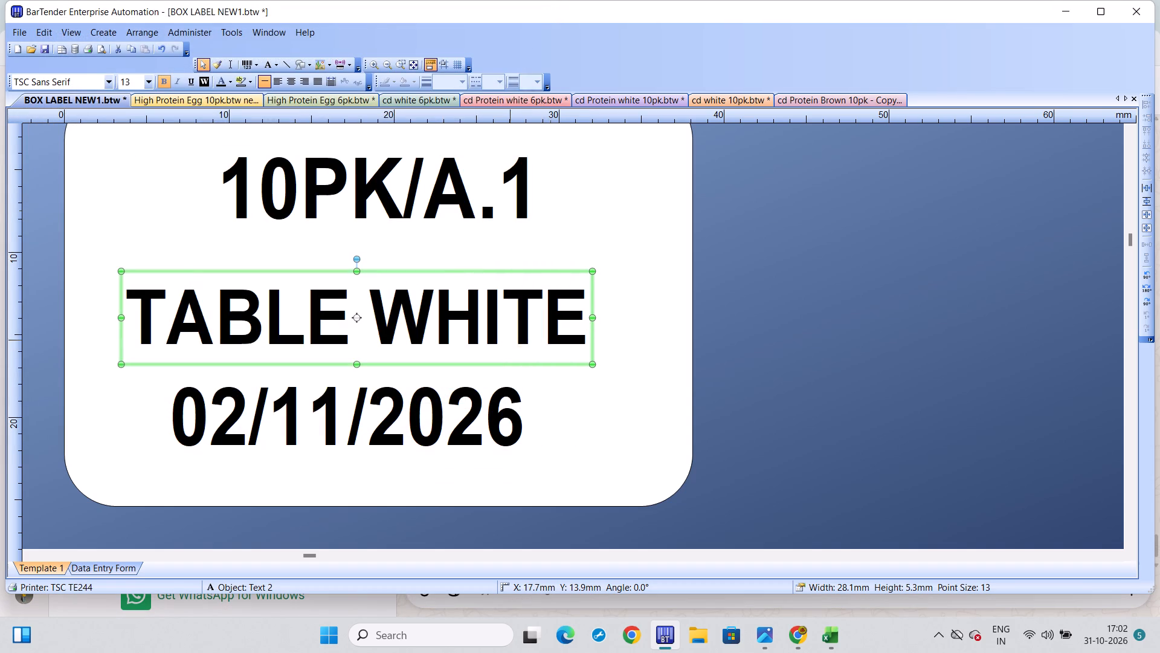
left_click(566, 342)
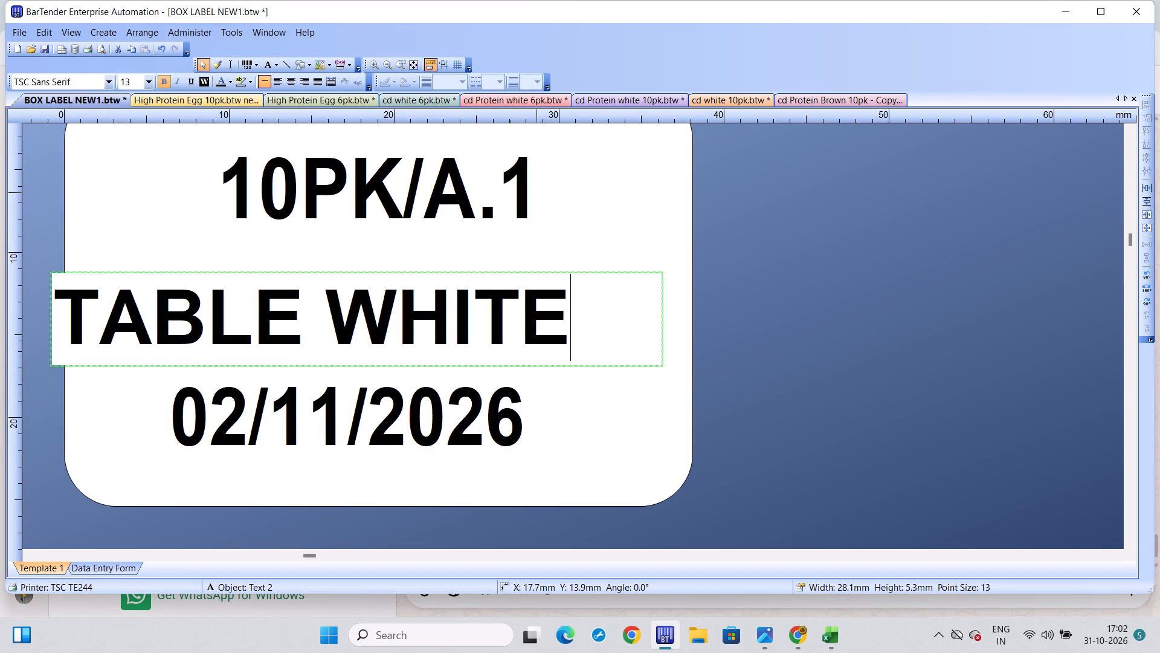
key("BackSpace")
key("BackSpace")
key("BackSpace")
key("BackSpace")
key("BackSpace")
key("BackSpace")
key("BackSpace")
key("BackSpace")
key("BackSpace")
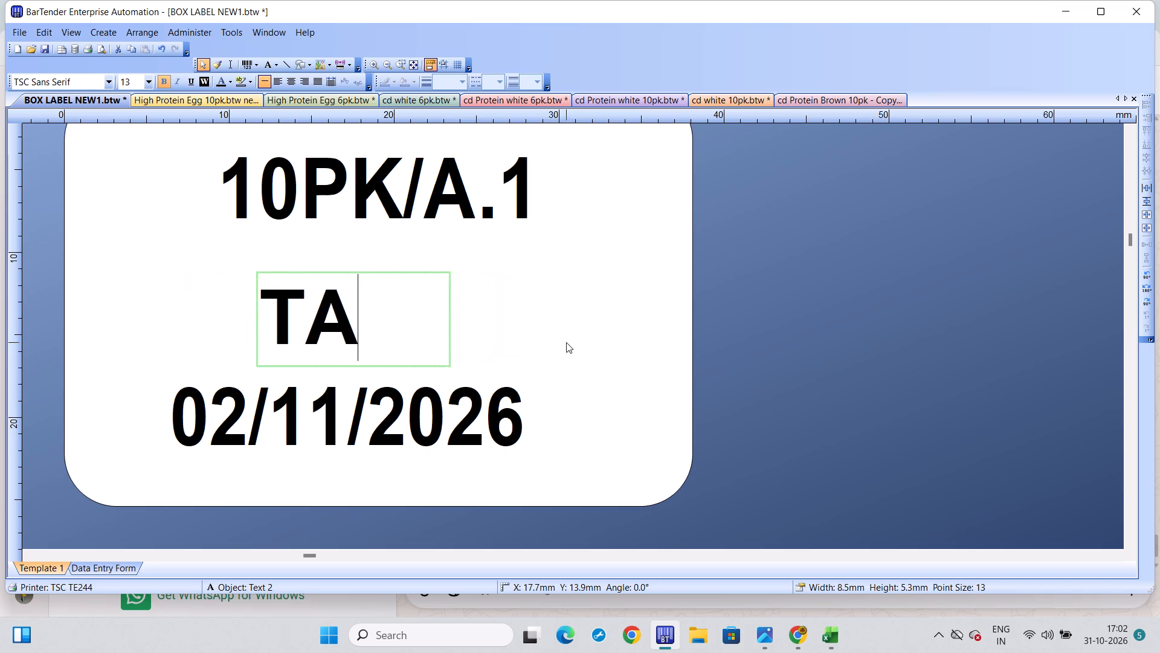
key("BackSpace")
key("BackSpace")
type("ORANGE YOLK")
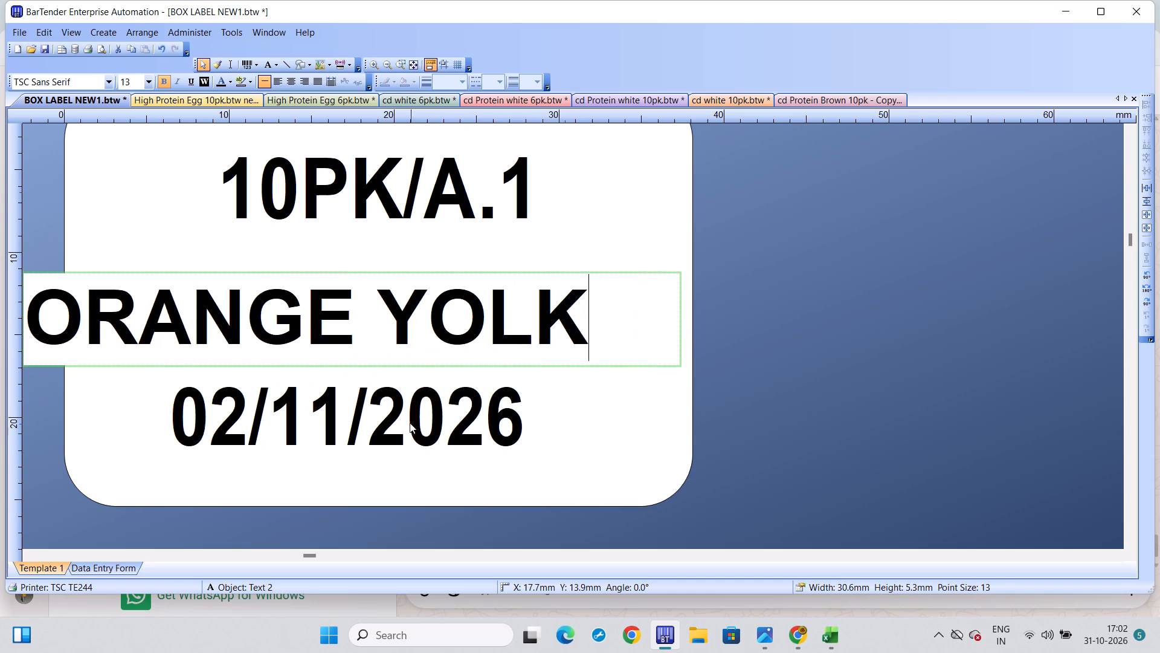
left_click(406, 422)
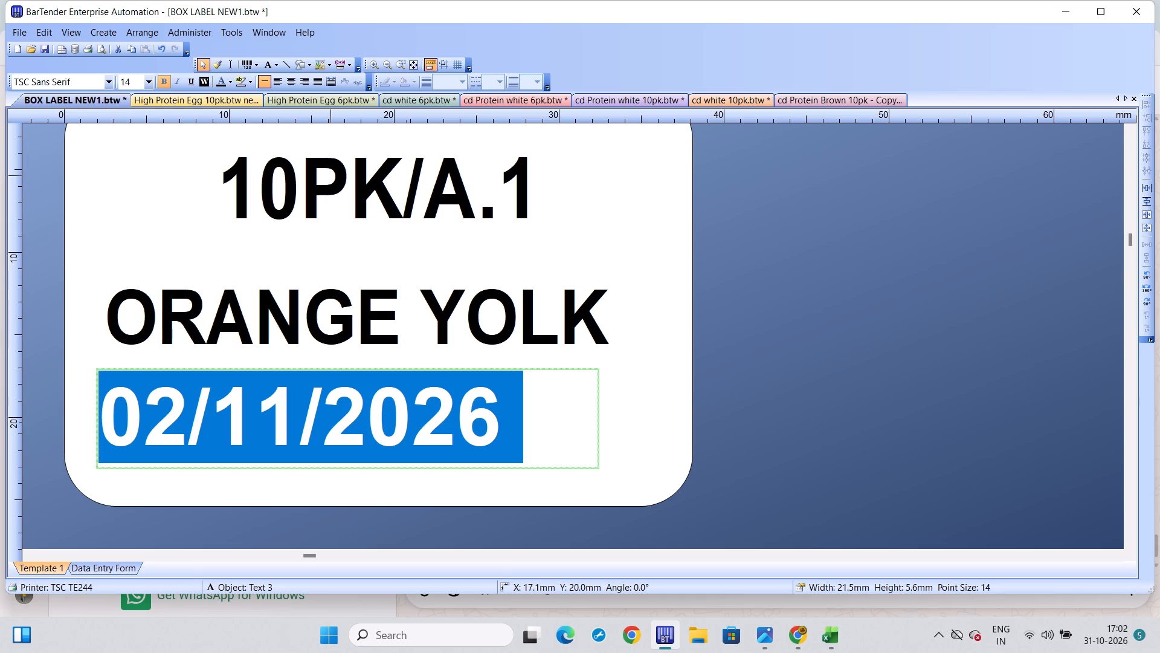
Print 56 copies of the 10PK/A.1 ORANGE YOLK box label dated 02/11/2026 on the TSC TE244.
key("ctrl+p")
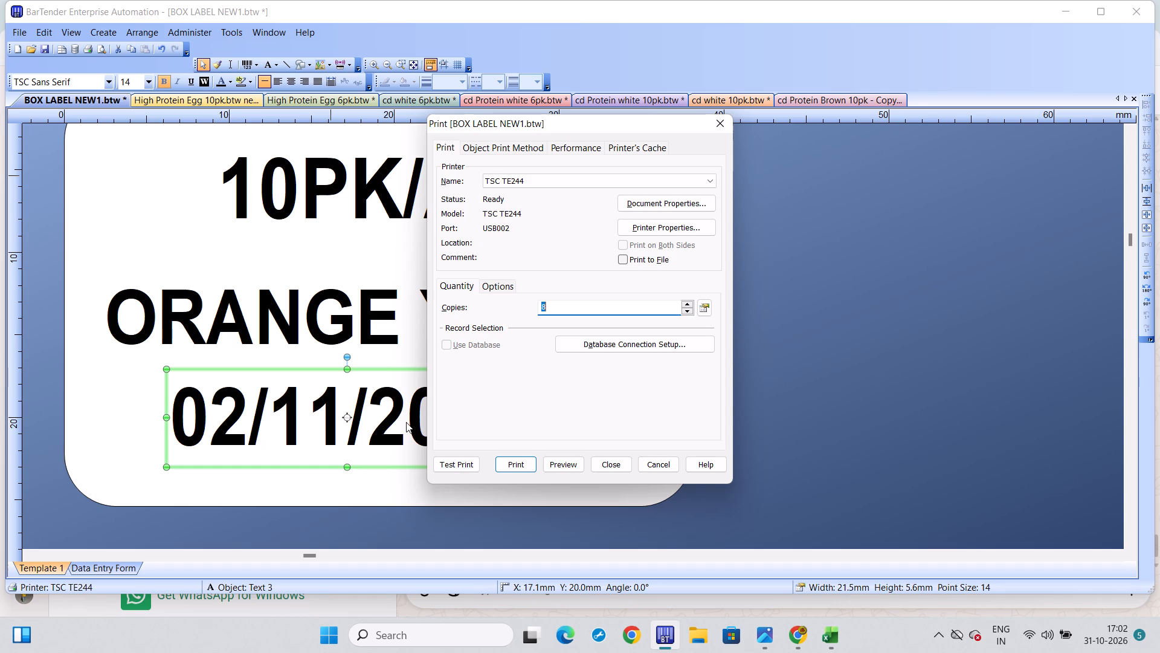
left_click(555, 307)
key("BackSpace")
type("56")
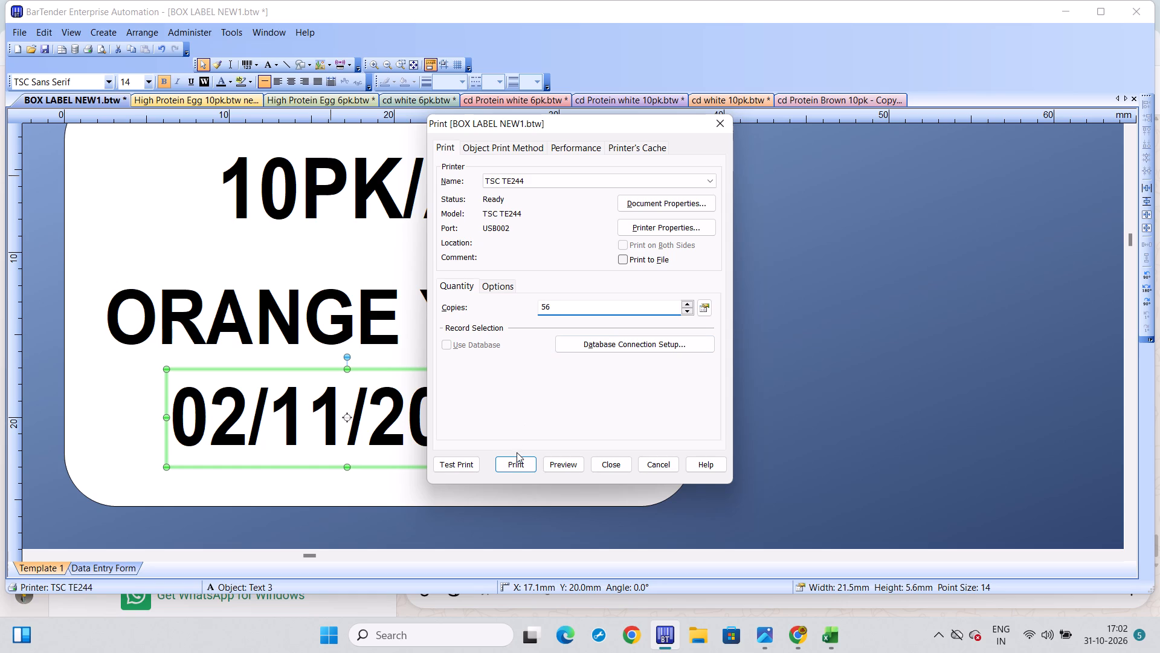
left_click(515, 462)
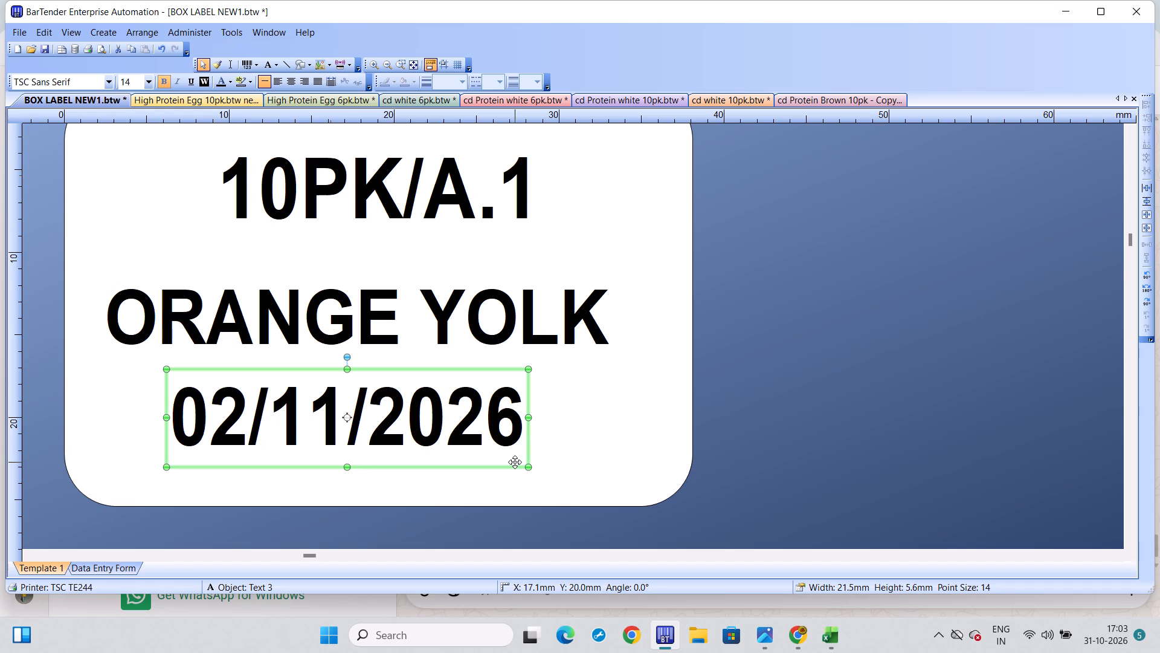
Print 10 more copies of the 10PK/A.1 ORANGE YOLK box label dated 02/11/2026 on the TSC TE244.
key("ctrl+p")
left_click(565, 311)
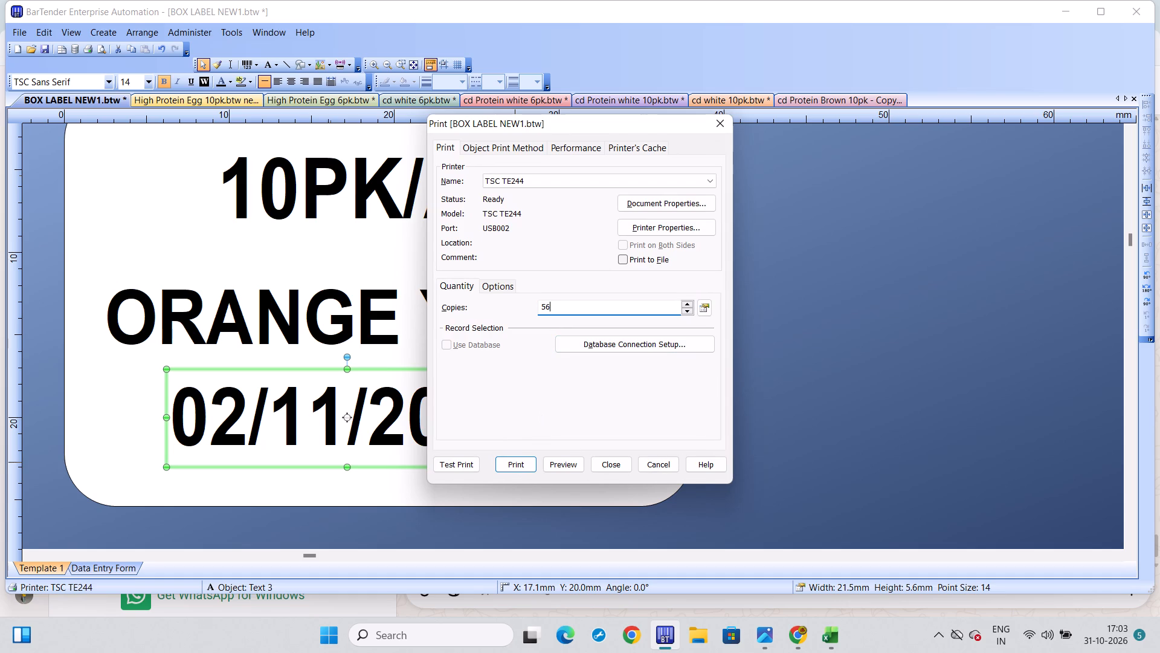
key("BackSpace")
key("BackSpace")
type("10")
left_click(521, 464)
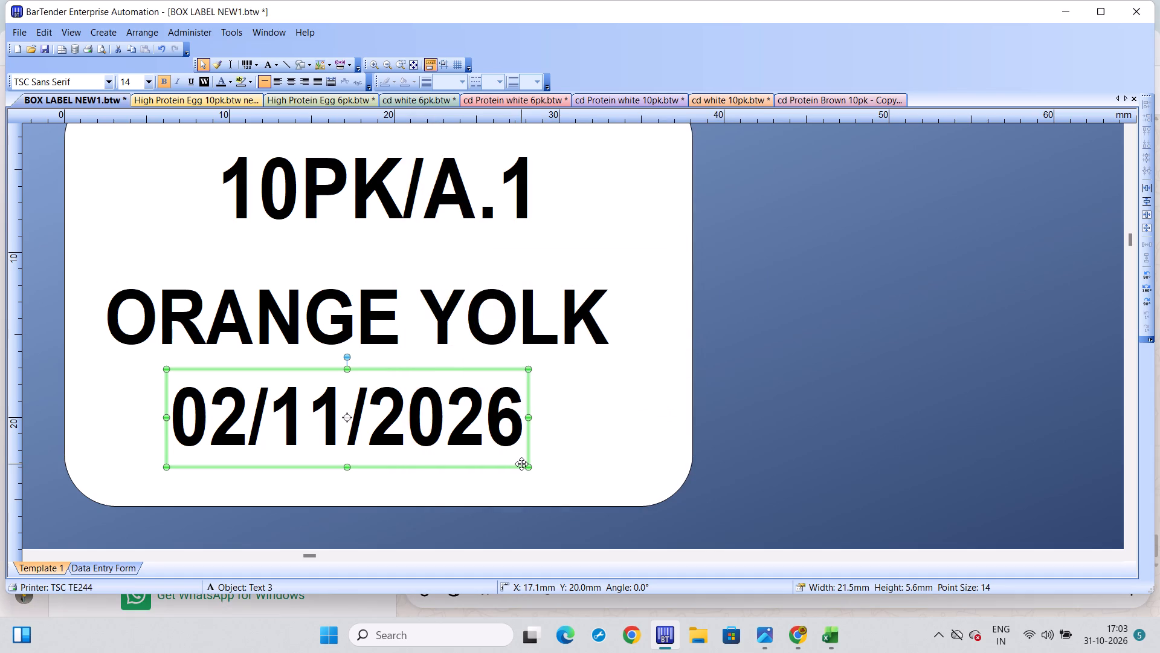
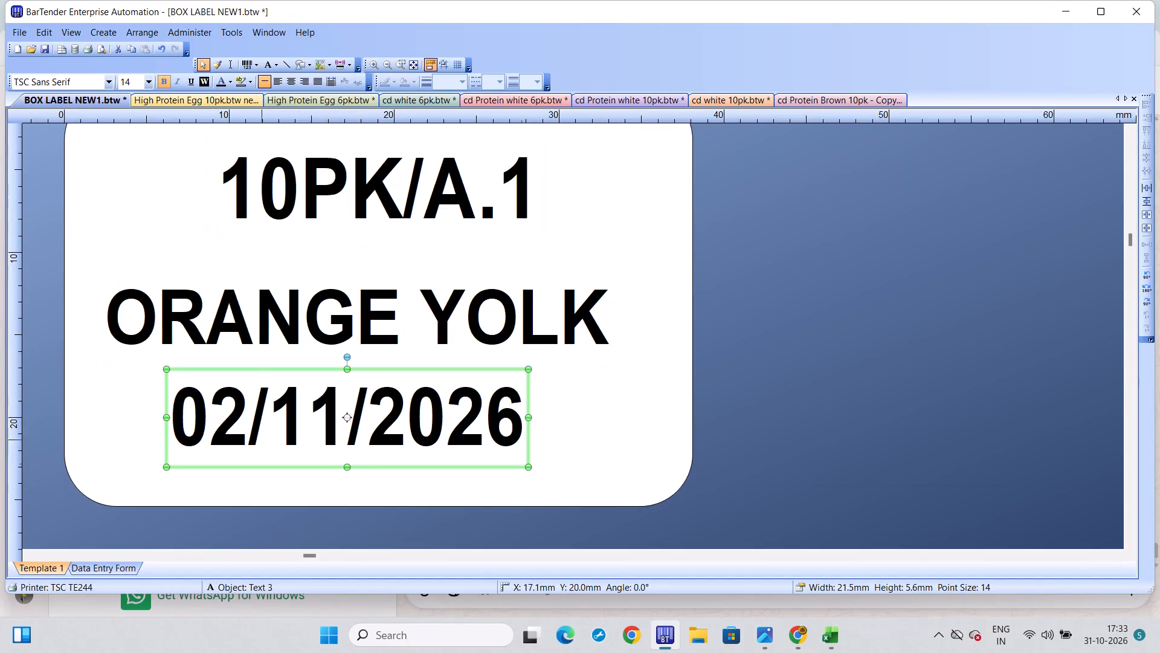
Change the pack size on the ORANGE YOLK box label to 6PK/A.1.
left_click(299, 188)
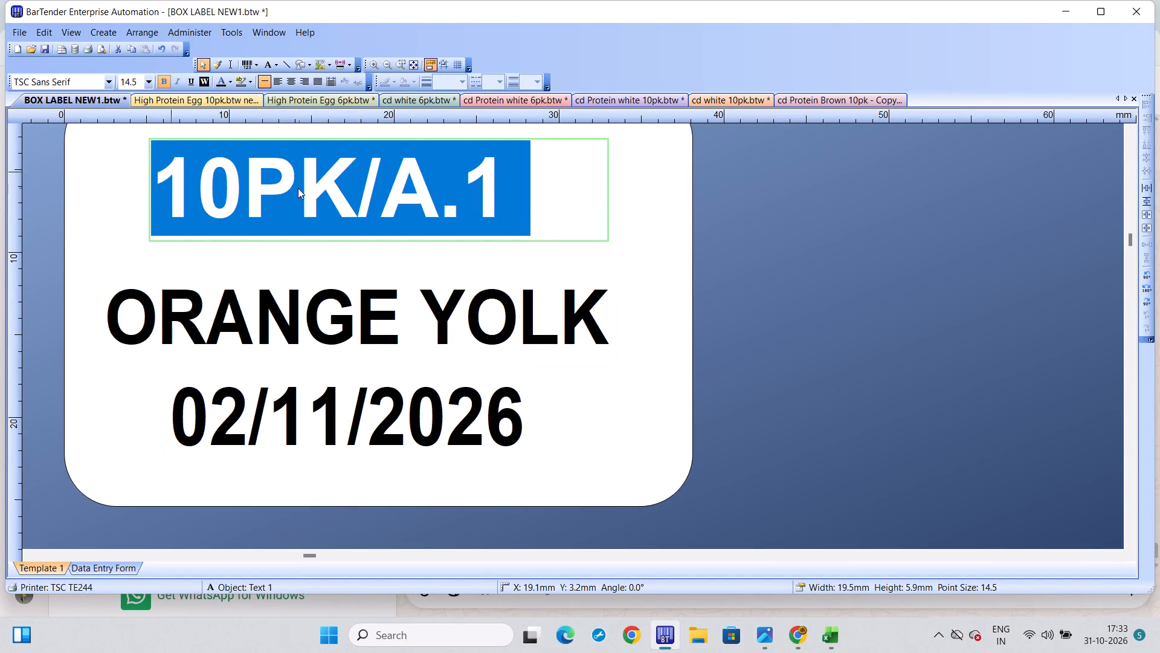
left_click(243, 185)
key("BackSpace")
key("BackSpace")
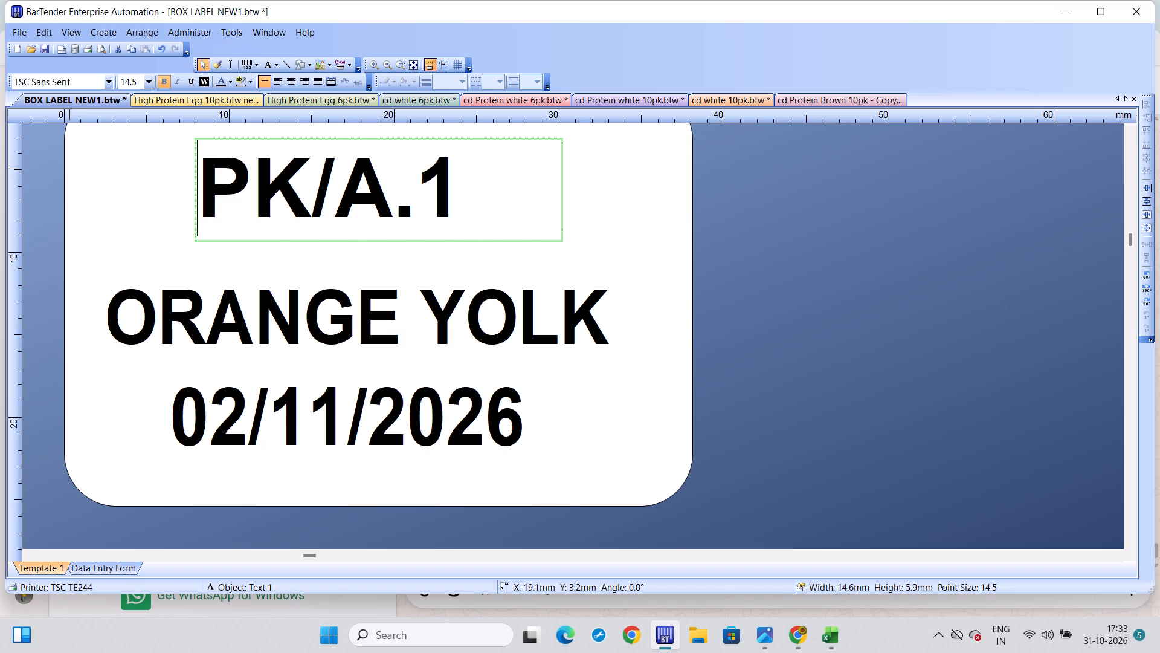
type("10")
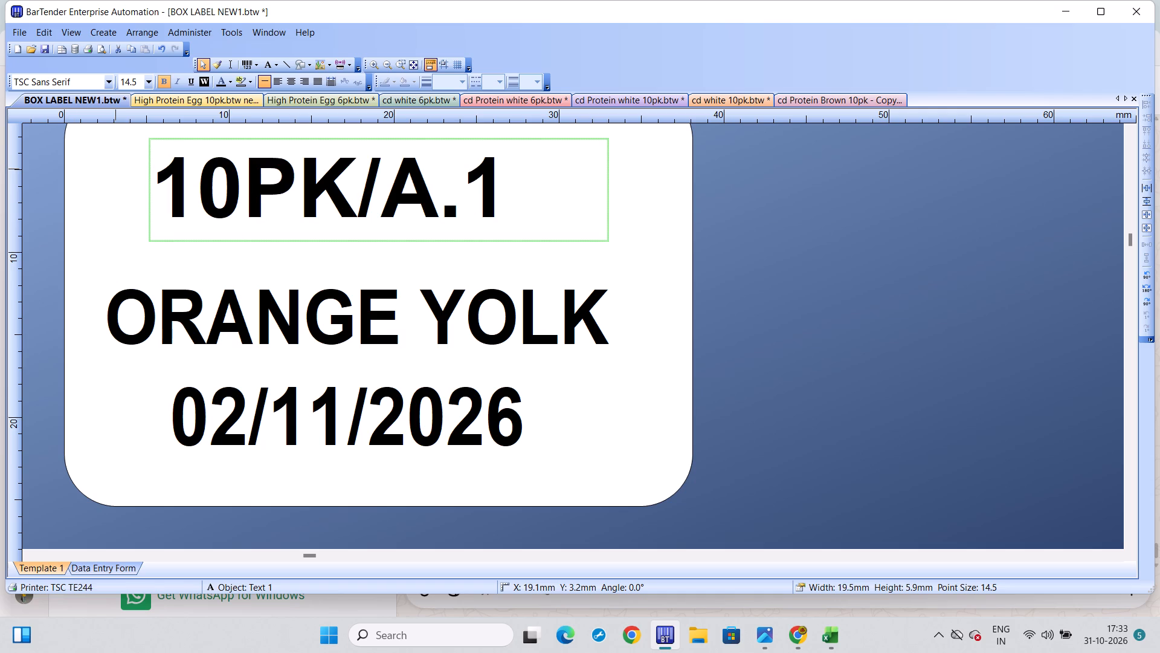
key("BackSpace")
key("BackSpace")
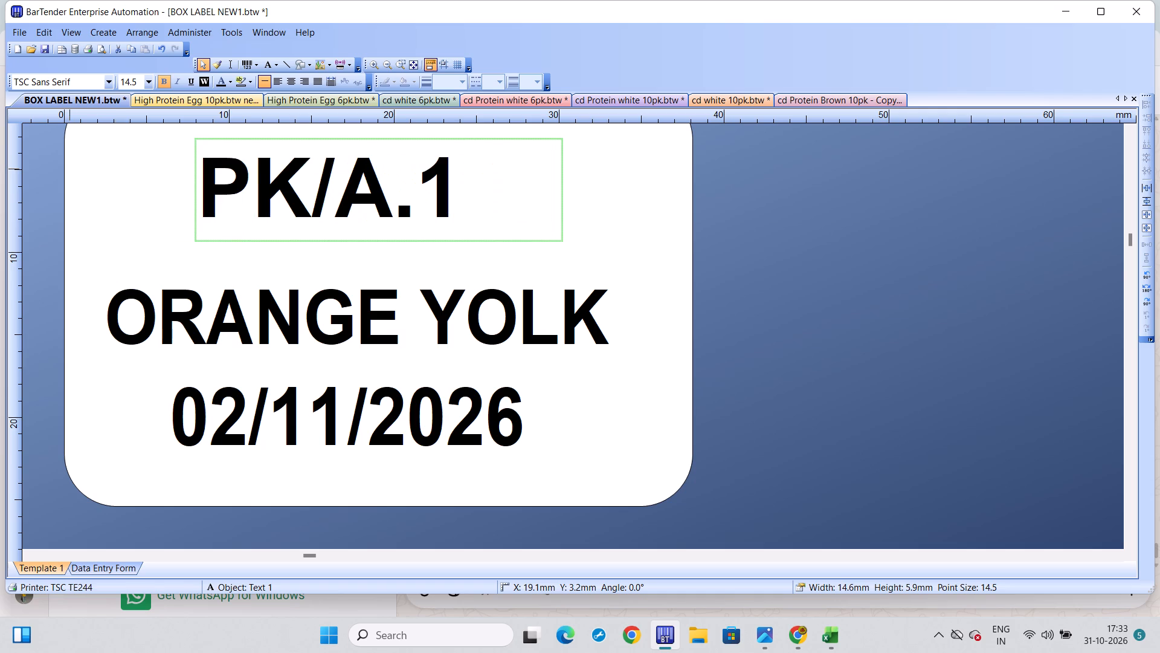
key("6")
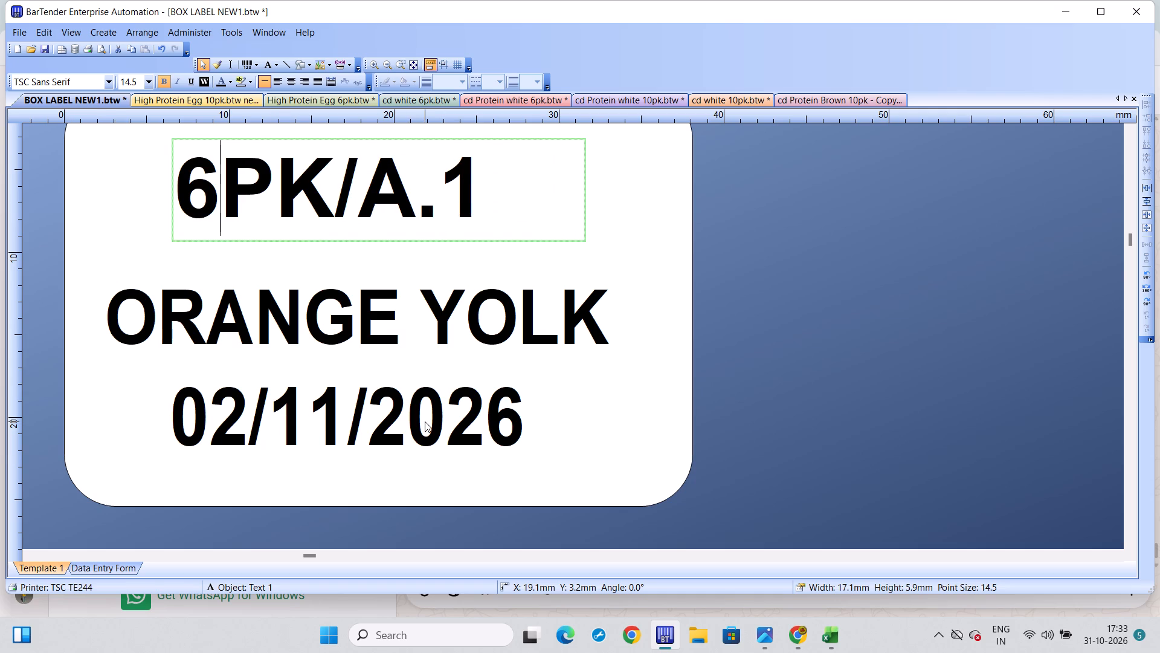
Print 10 copies of the 6PK/A.1 ORANGE YOLK box label dated 02/11/2026 on the TSC TE244.
key("ctrl+p")
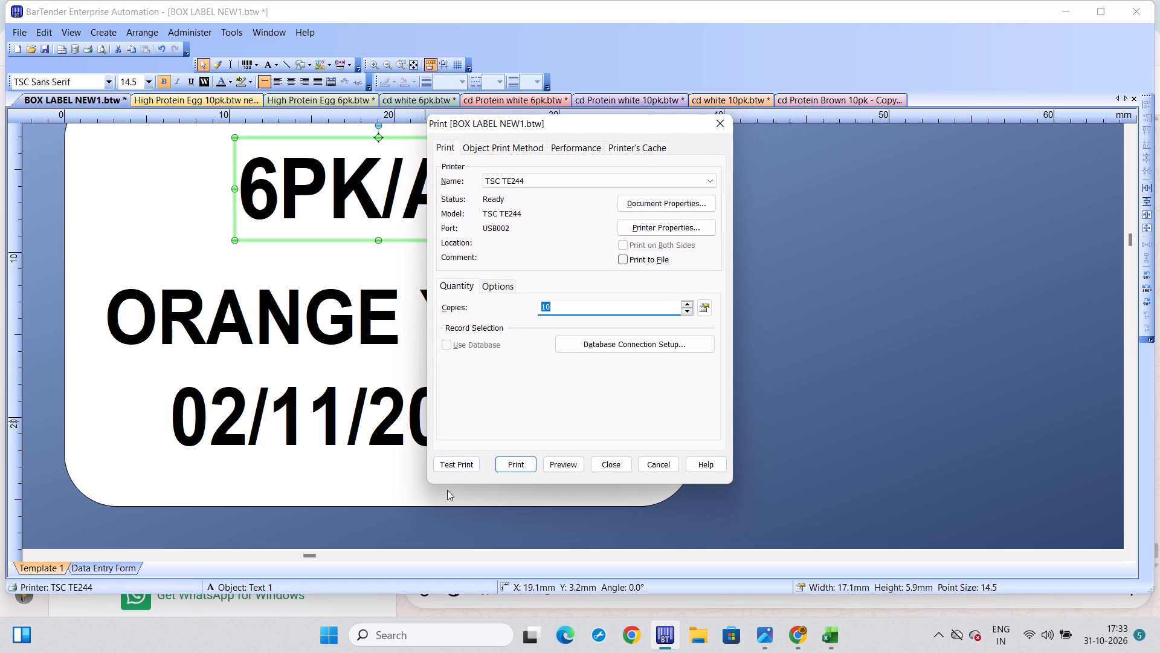
left_click(515, 462)
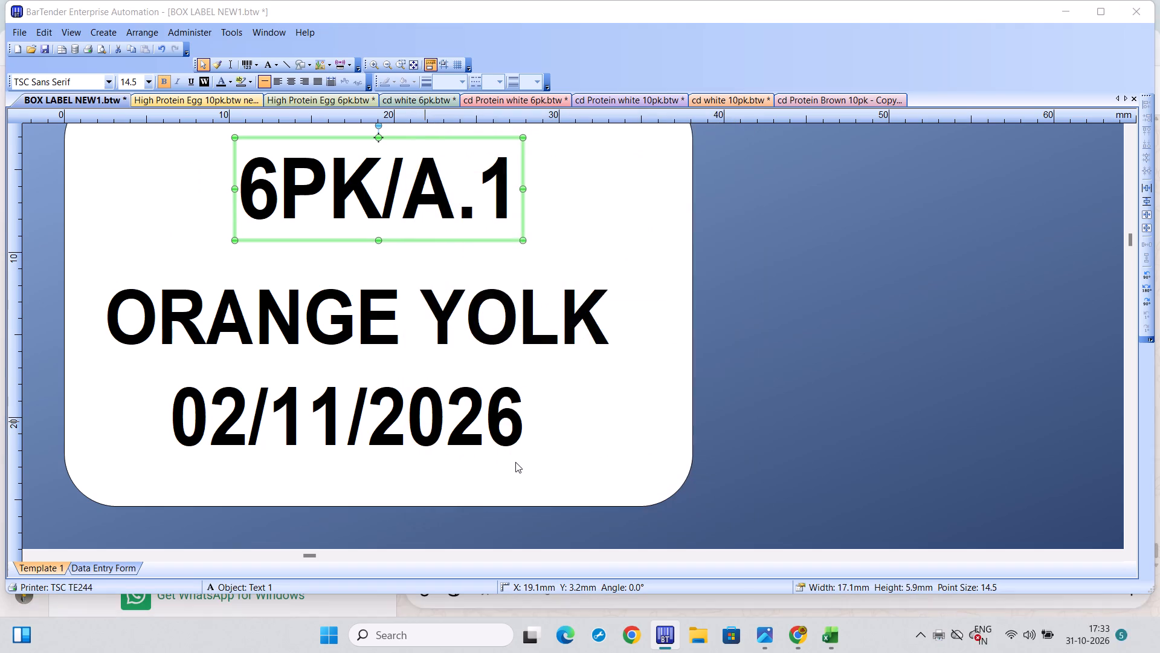
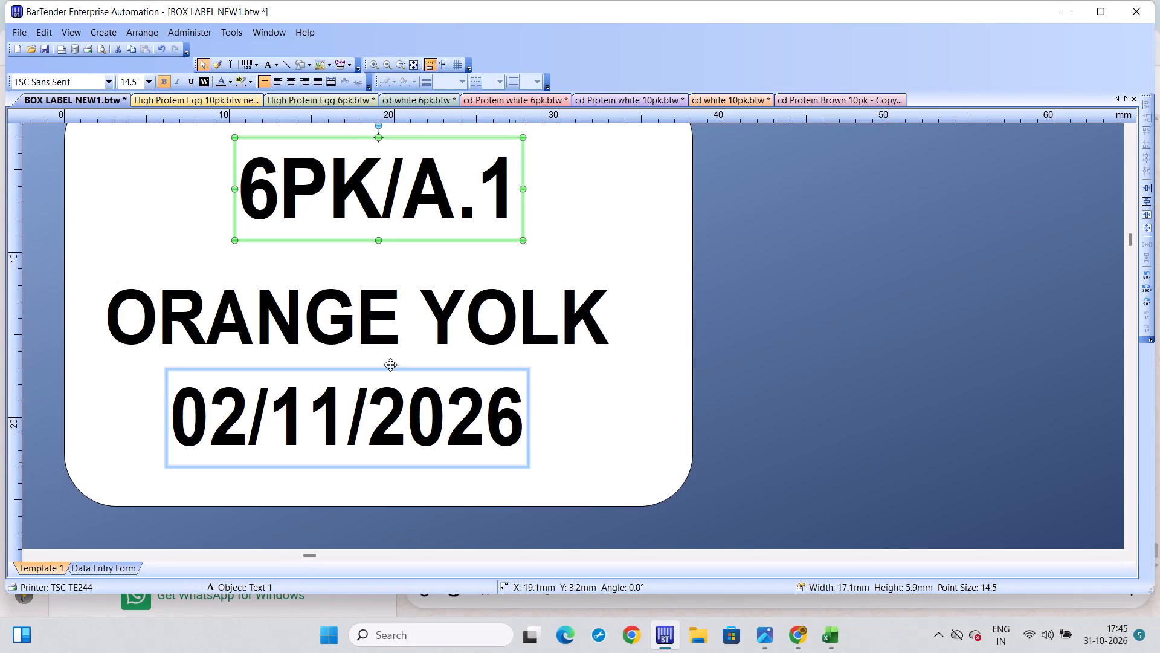
Replace the product name ORANGE YOLK on the box label with POWER BROWN.
left_click(398, 320)
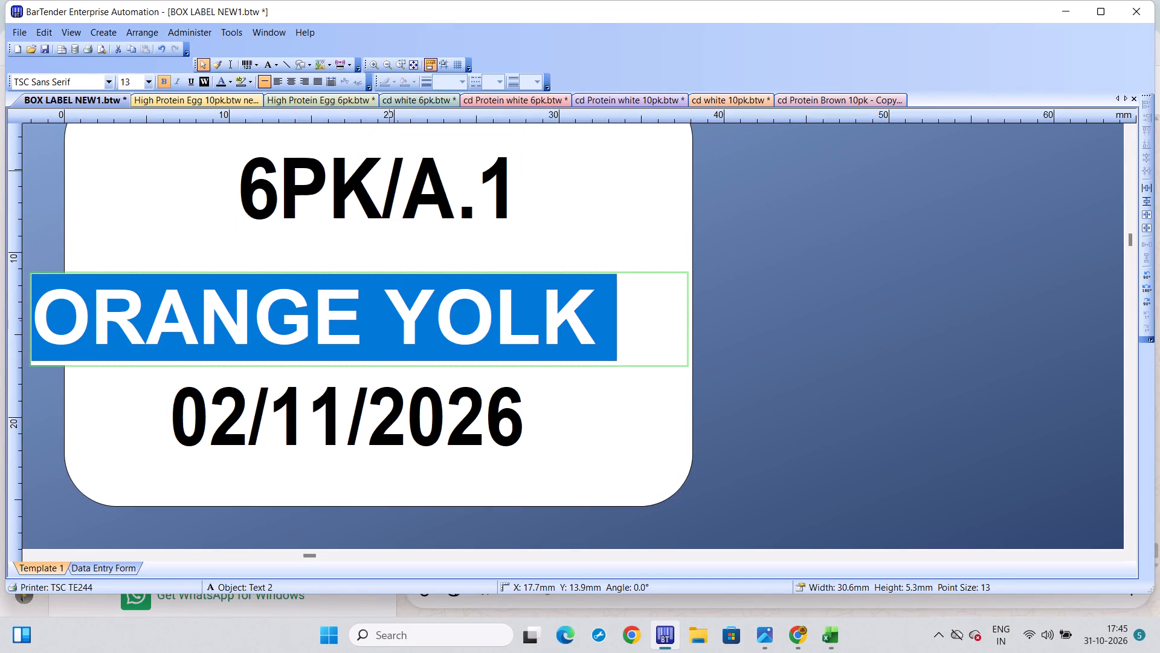
left_click(361, 308)
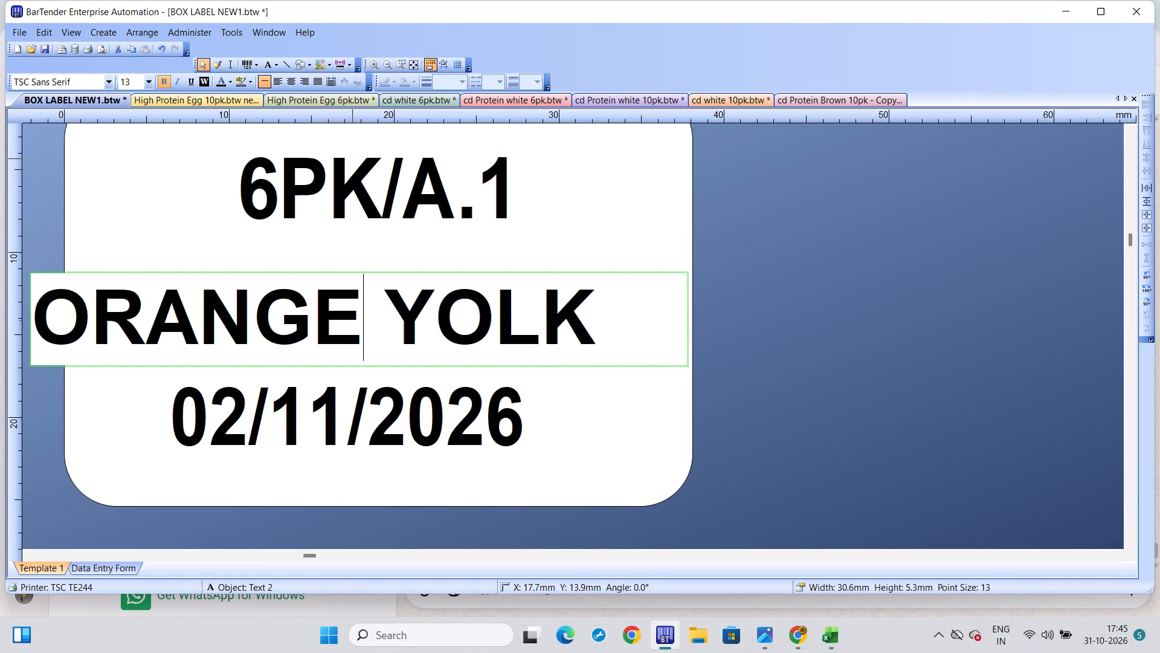
key("BackSpace")
key("BackSpace")
key("BackSpace")
key("BackSpace")
key("BackSpace")
key("BackSpace")
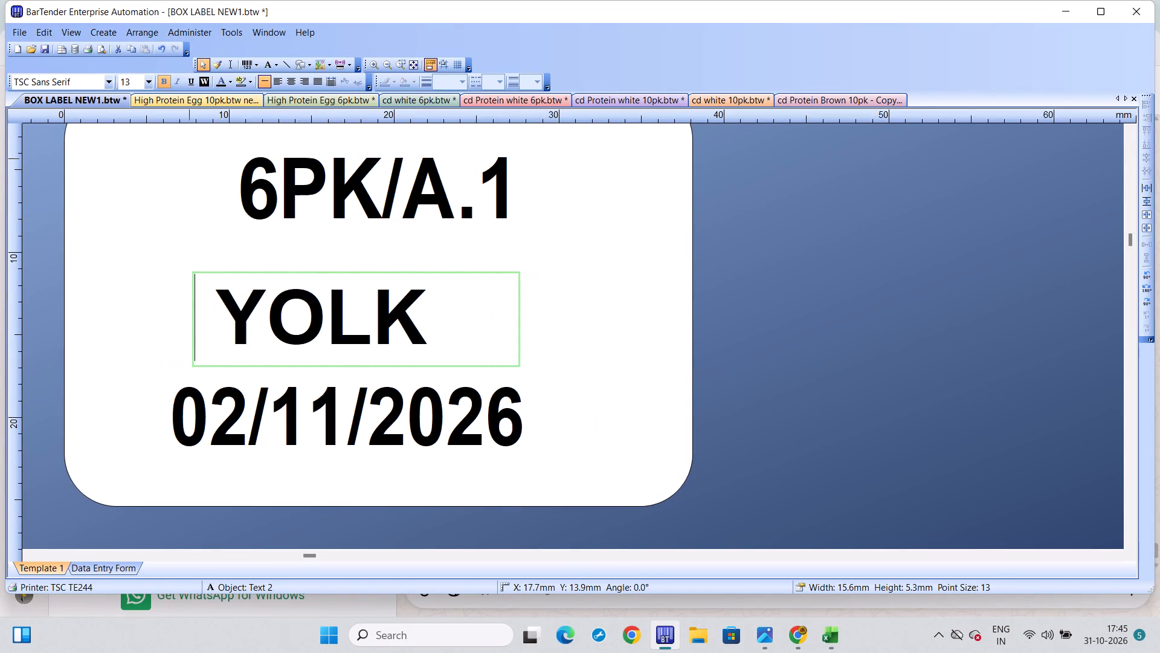
type("PO")
type("WER")
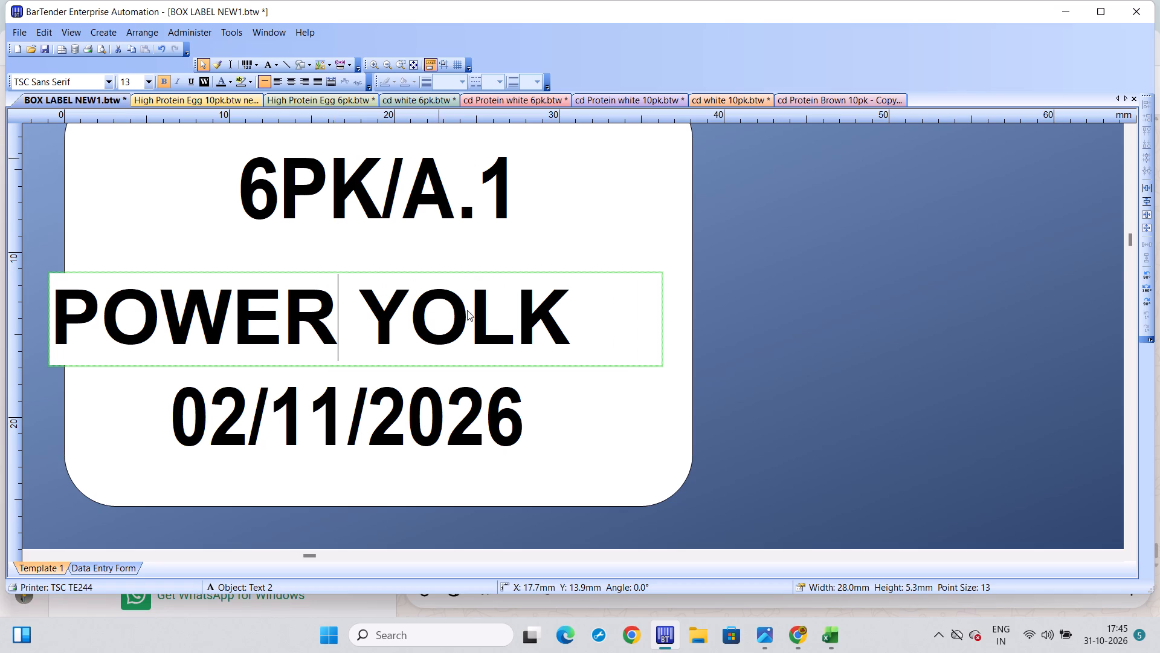
left_click(573, 311)
key("BackSpace")
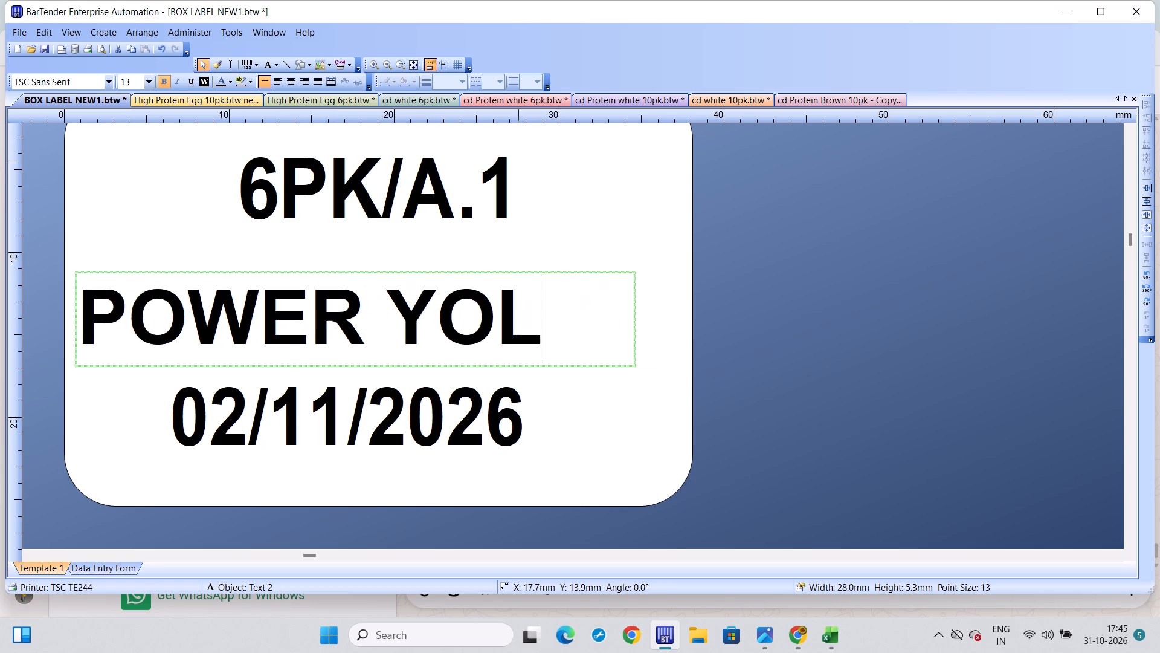
key("BackSpace")
key("BackSpace")
key("BackSpace")
type("BR")
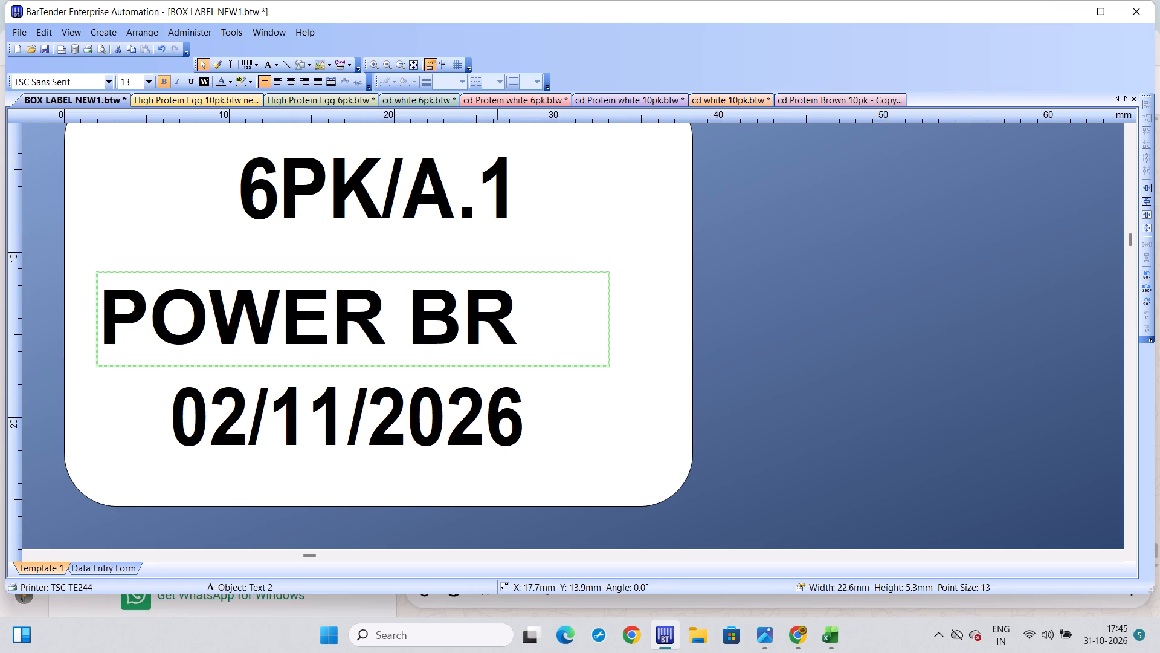
key("o")
type("WN")
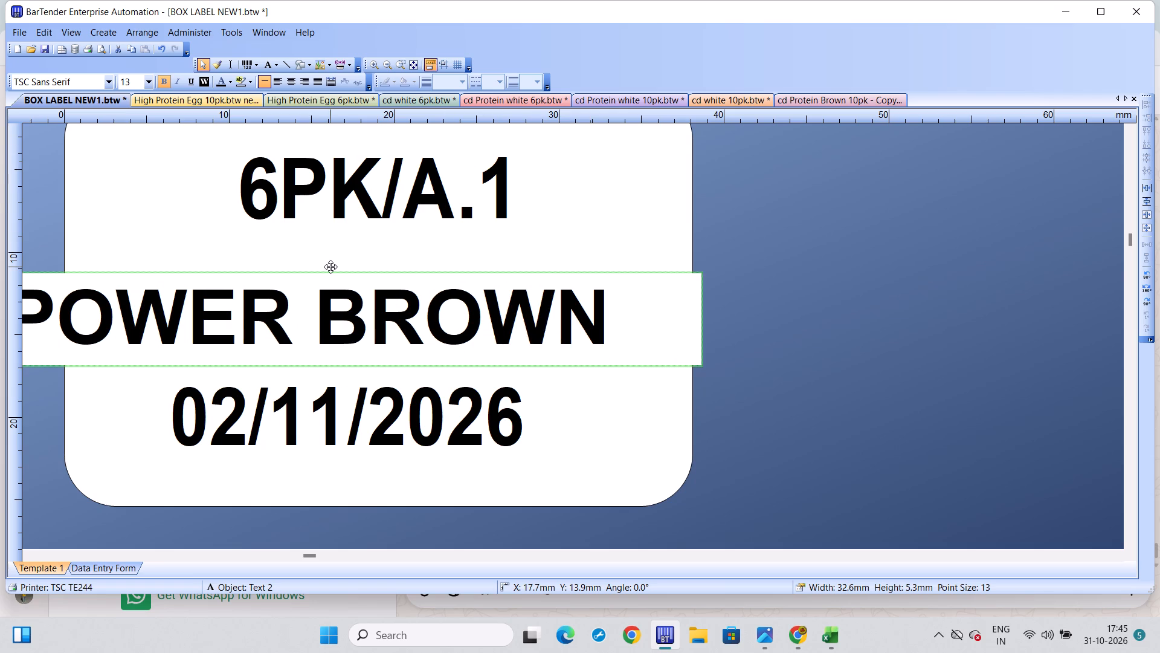
Change the pack size on the POWER BROWN box label to 10PK/A.1.
left_click(274, 195)
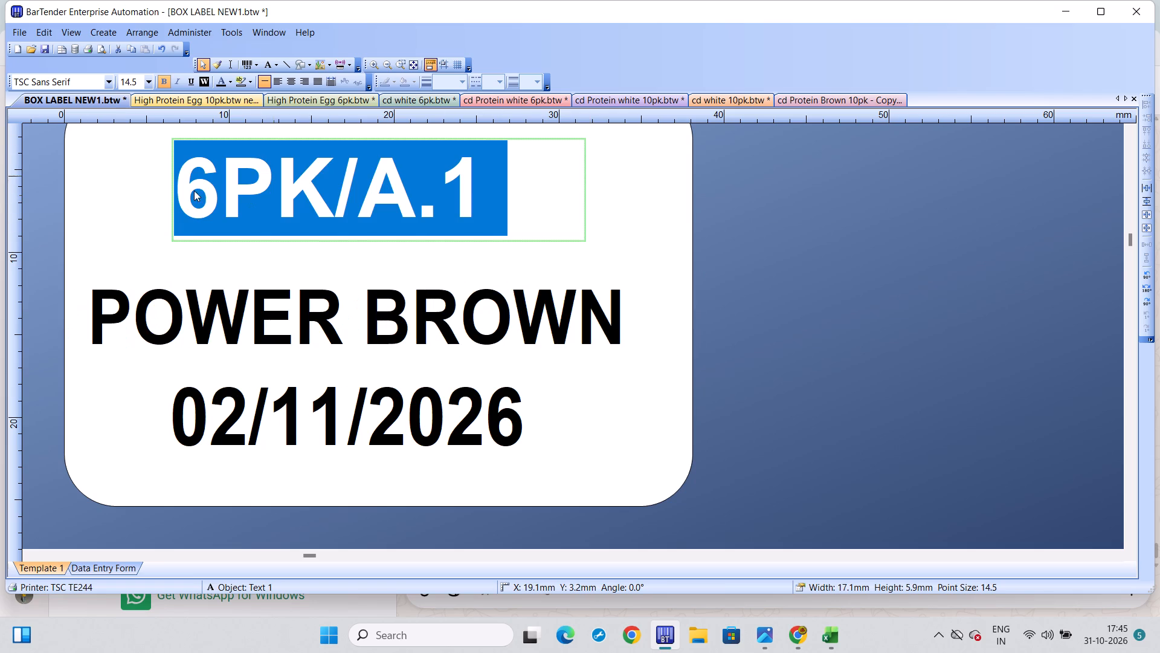
left_click(215, 178)
key("BackSpace")
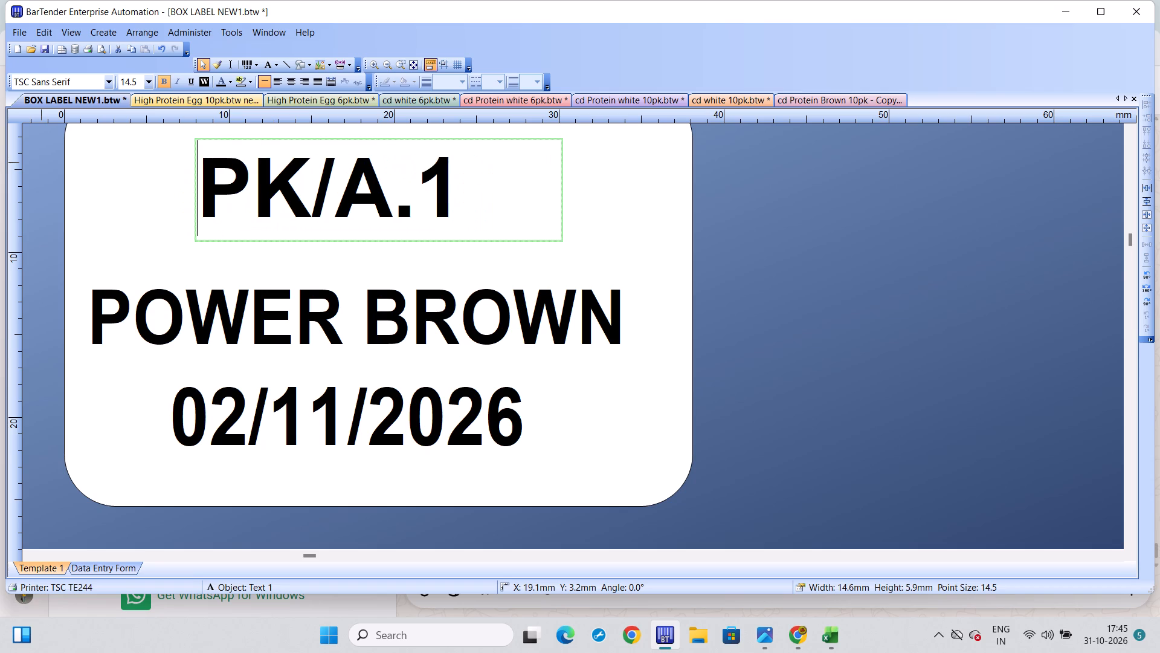
type("10")
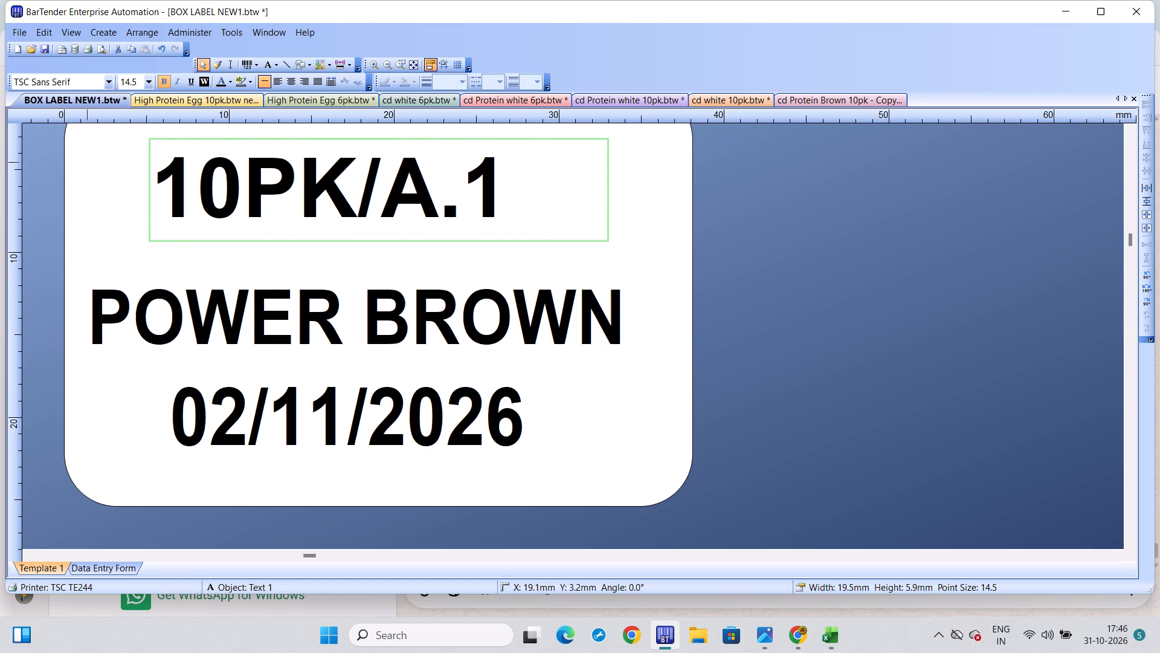
Print 2 copies of the 10PK/A.1 POWER BROWN box label dated 02/11/2026 on the TSC TE244.
key("ctrl+p")
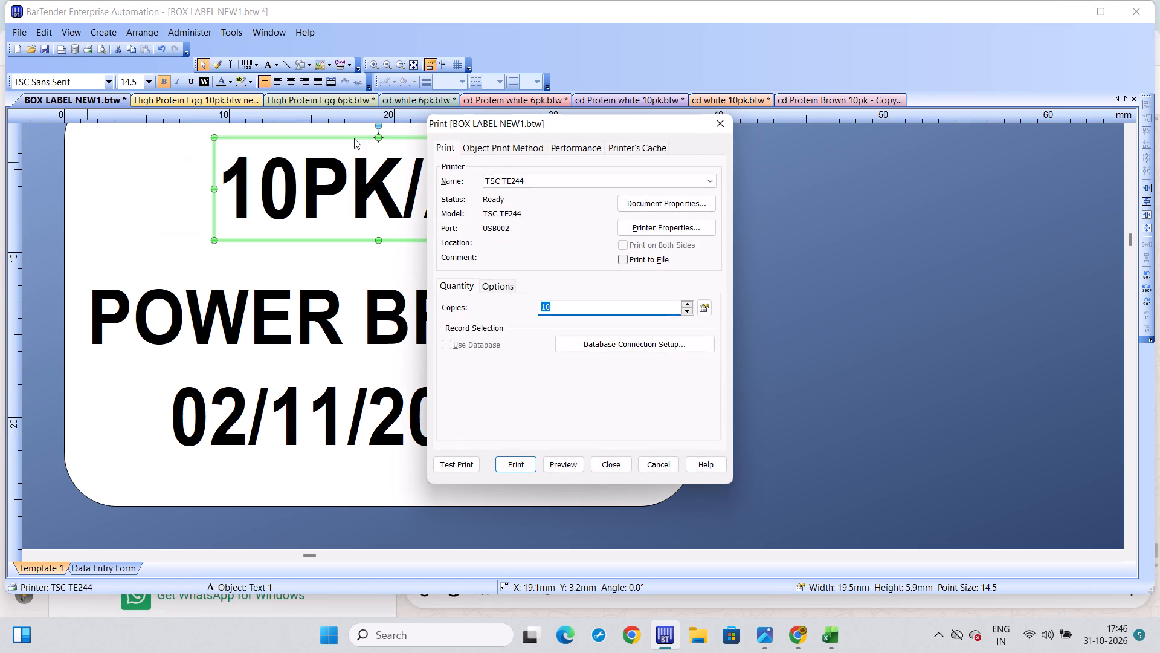
left_click(583, 304)
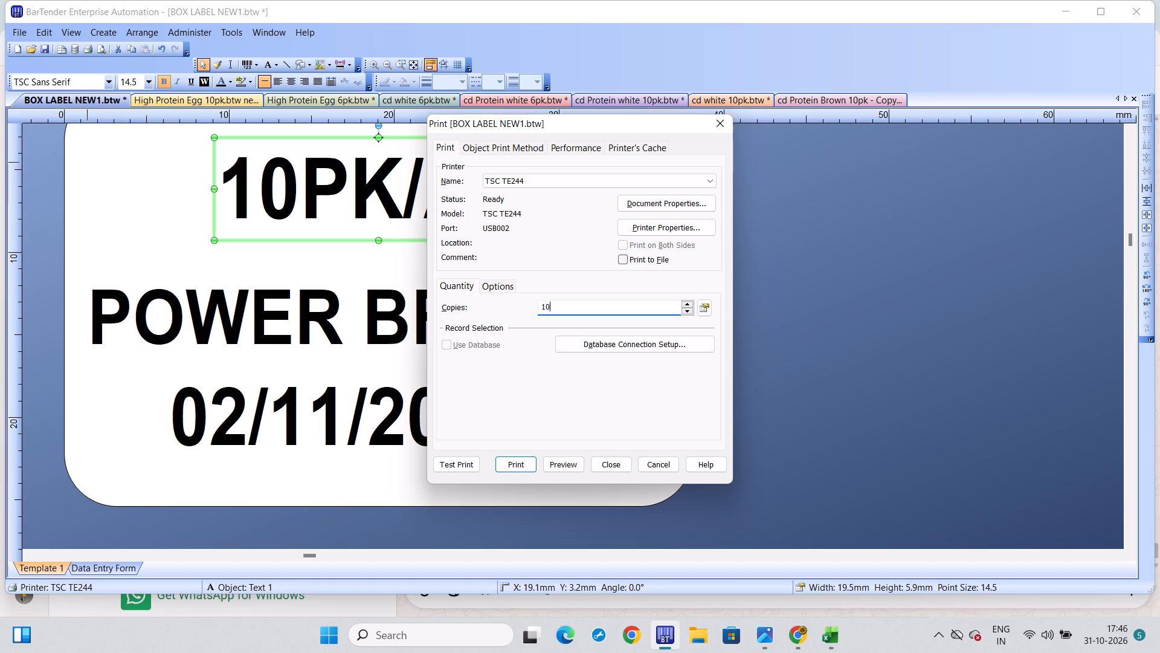
key("BackSpace")
key("BackSpace")
key("2")
left_click(518, 466)
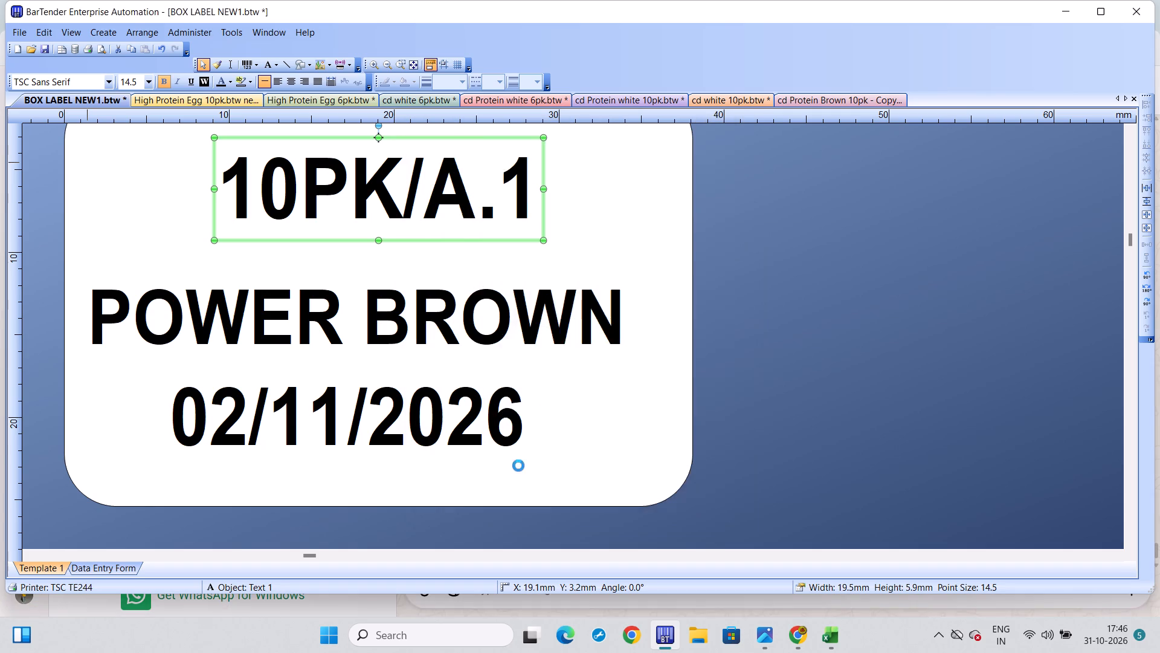